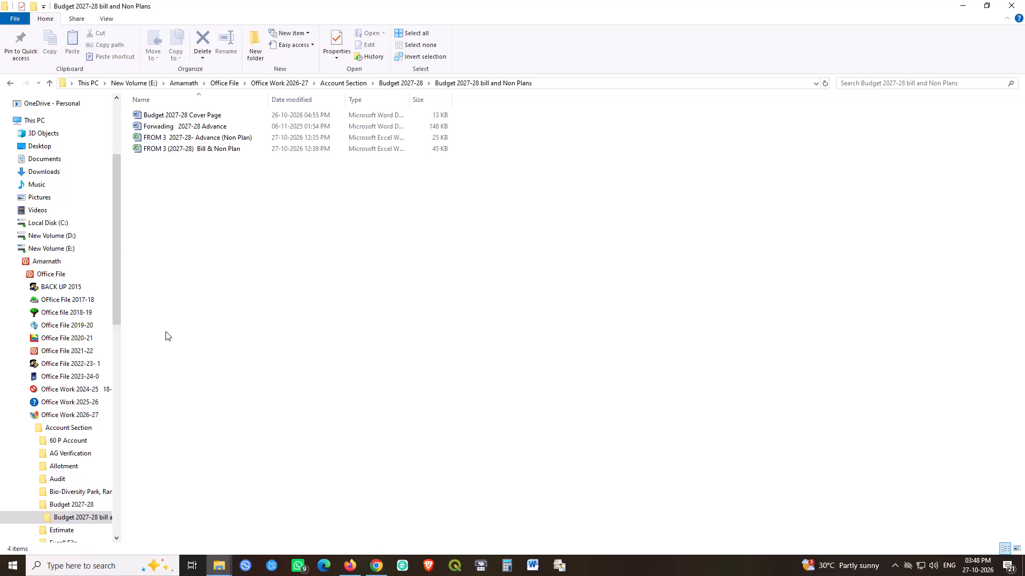
# Open the workbook 'FROM 3 2027-28- Advance (Non Plan)' and dismiss the Office activation wizard.
pyautogui.click(241, 139)
pyautogui.press('Return')
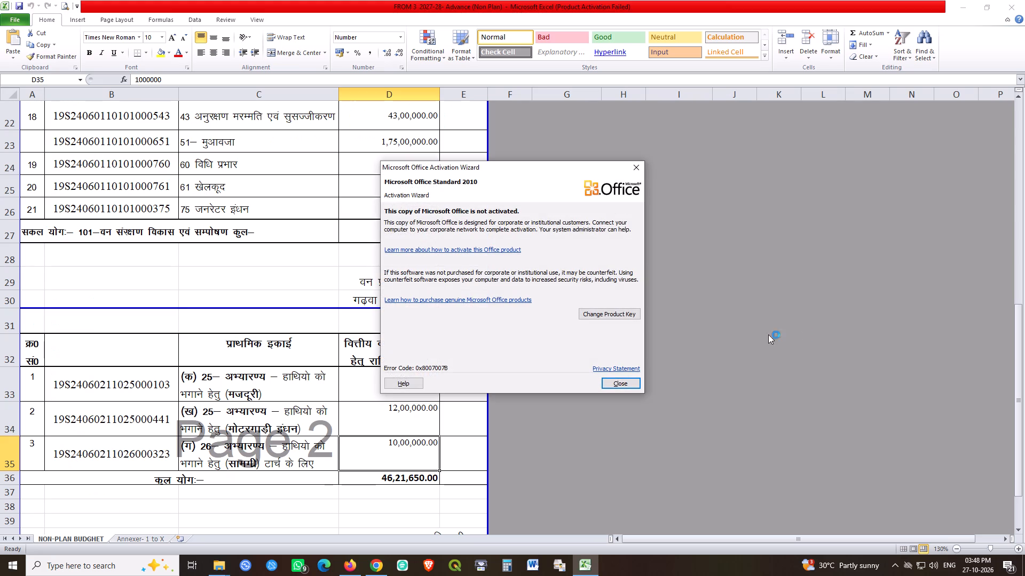
pyautogui.click(628, 385)
pyautogui.click(674, 371)
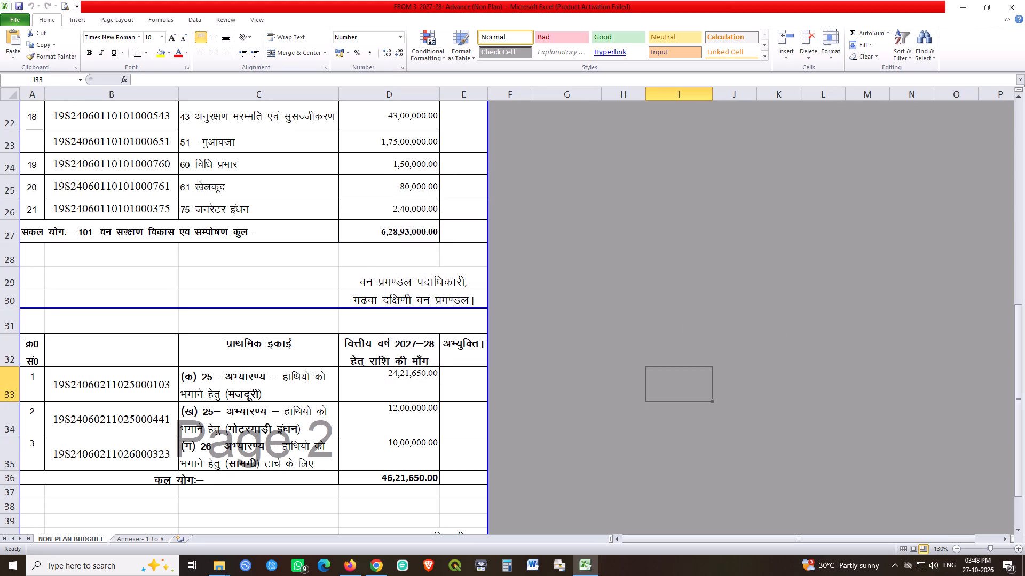
# On the 'Annexer- 1 to X' sheet, copy rows 138–140 of schedule 16 and insert the copies above its total row.
pyautogui.click(155, 537)
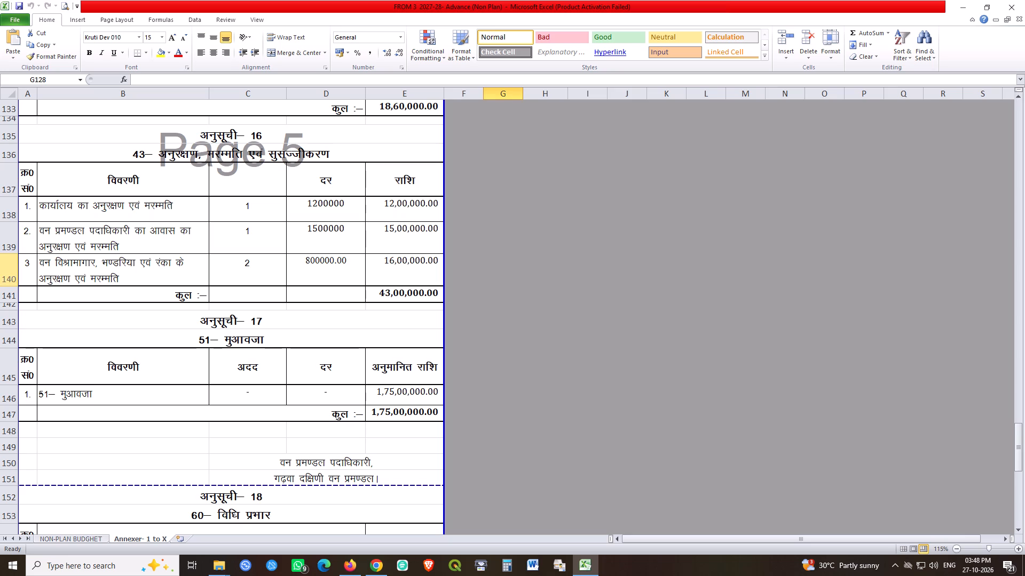
pyautogui.moveTo(12, 214); pyautogui.dragTo(12, 258)
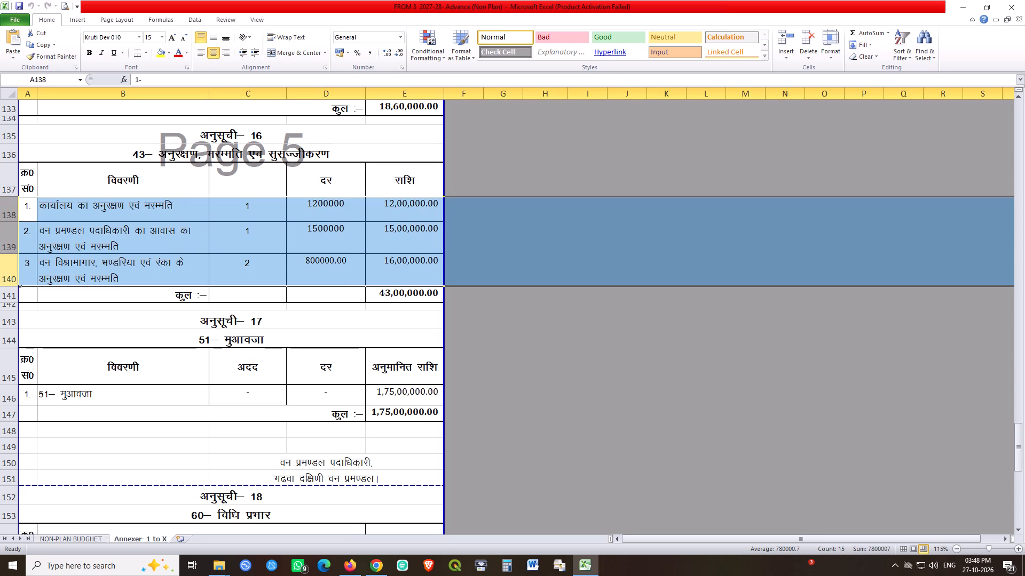
pyautogui.hotkey('ctrl', 'c')
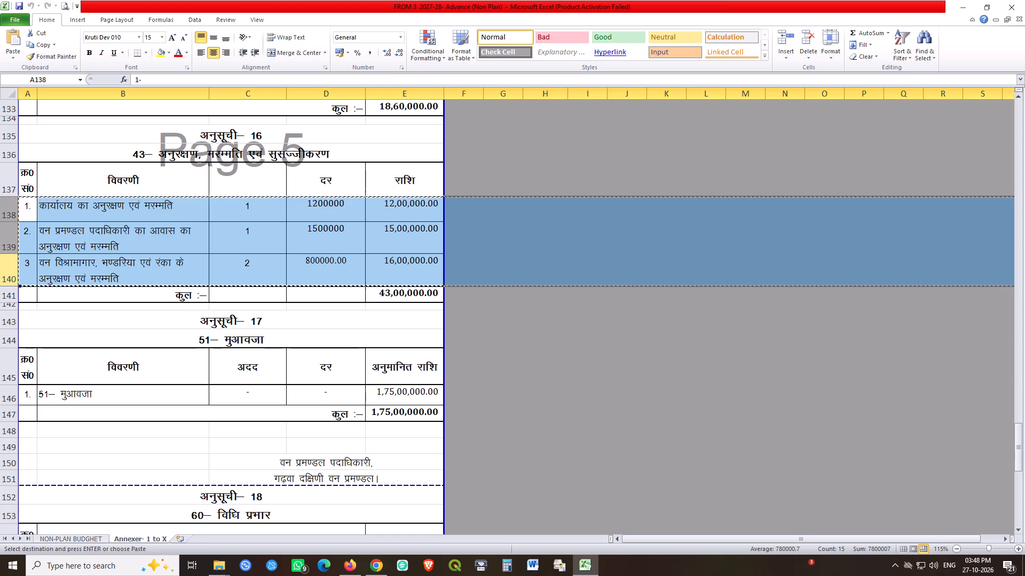
pyautogui.click(13, 295)
pyautogui.rightClick(13, 295)
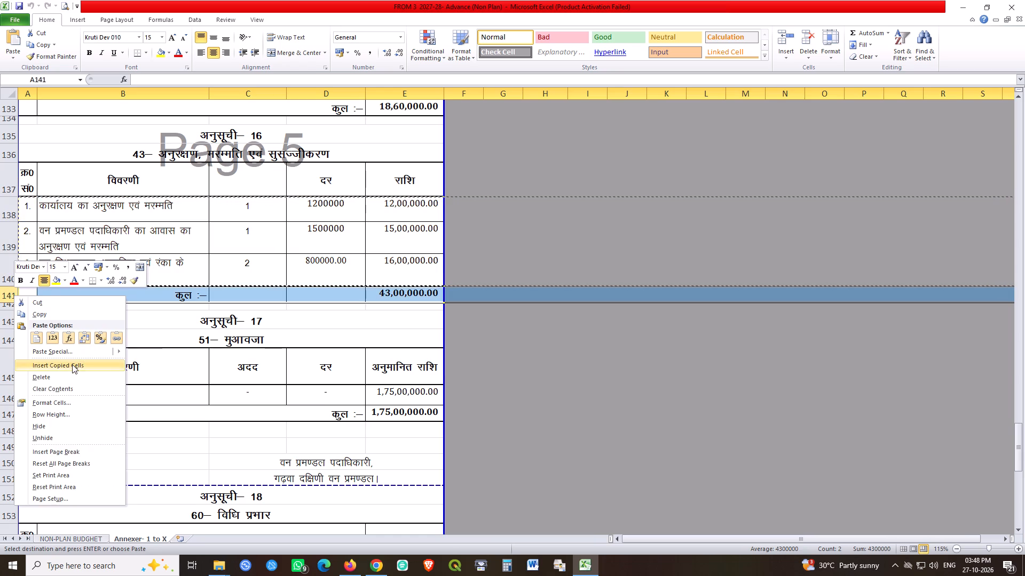
pyautogui.click(72, 364)
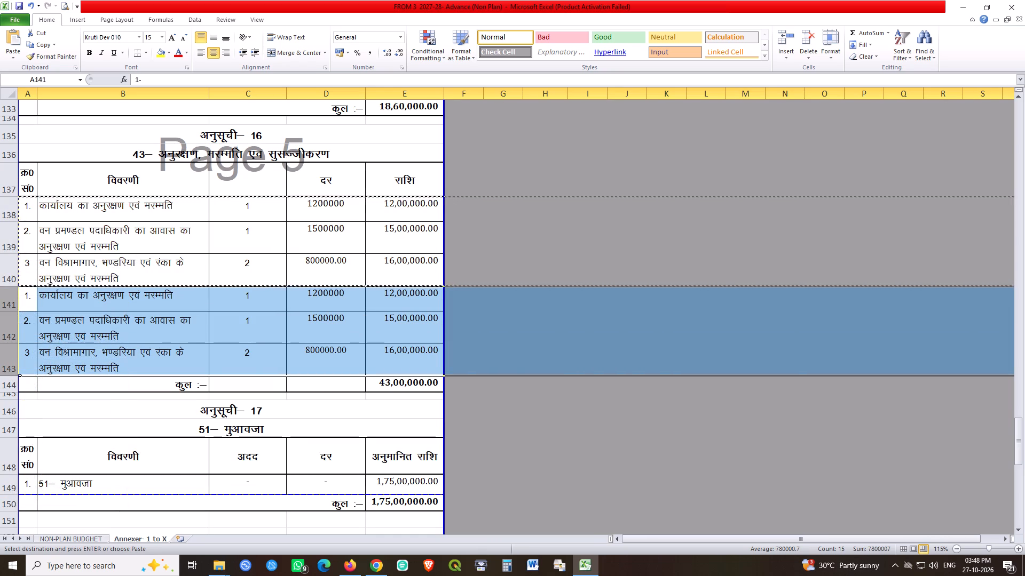
# Renumber the first two inserted rows, A141 and A142, as 4 and 5.
pyautogui.click(27, 301)
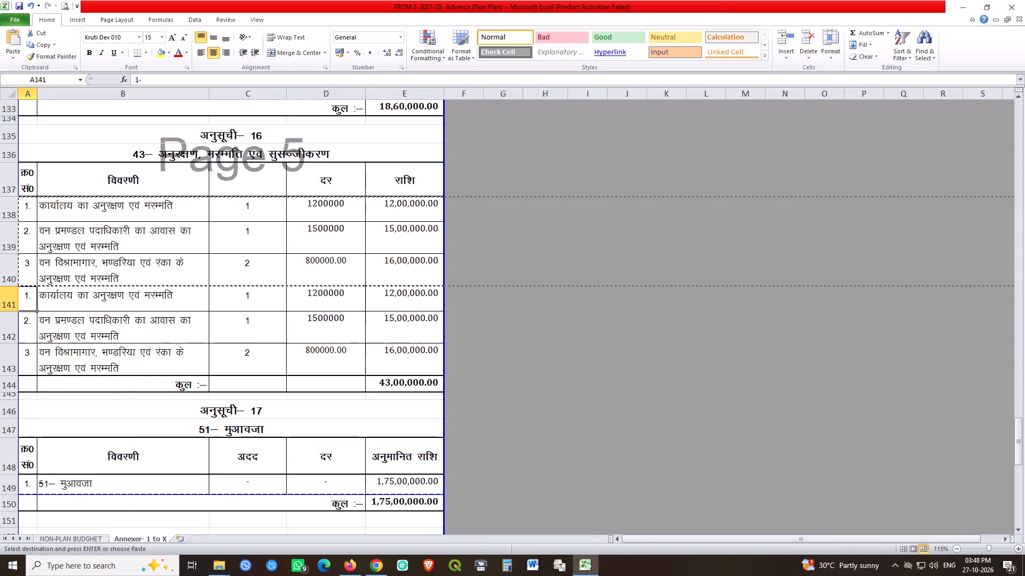
pyautogui.press('4')
pyautogui.press('Return')
pyautogui.press('5')
pyautogui.press('Return')
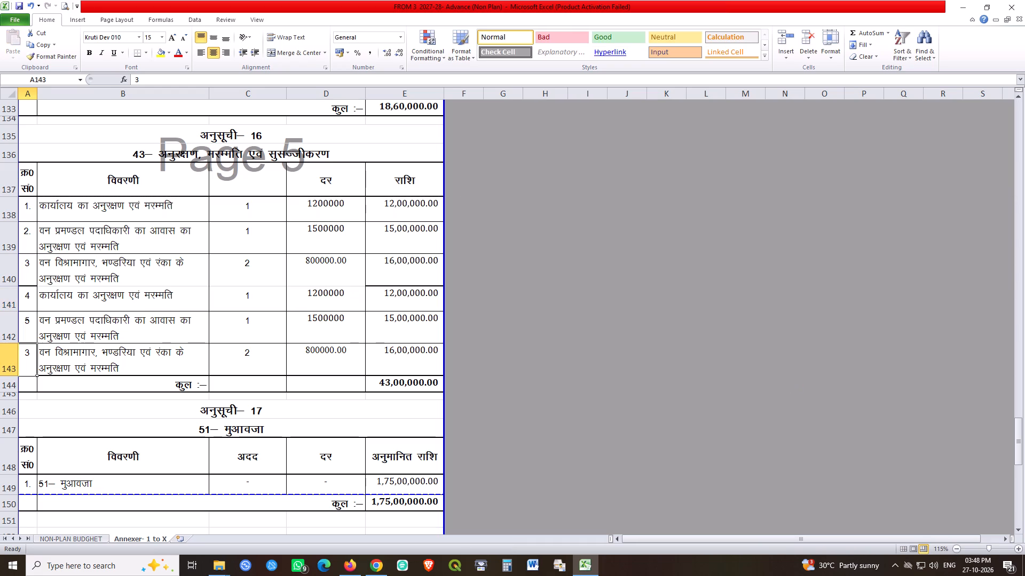
# Copy row 142 and insert the duplicate directly below it, above row 143.
pyautogui.click(12, 326)
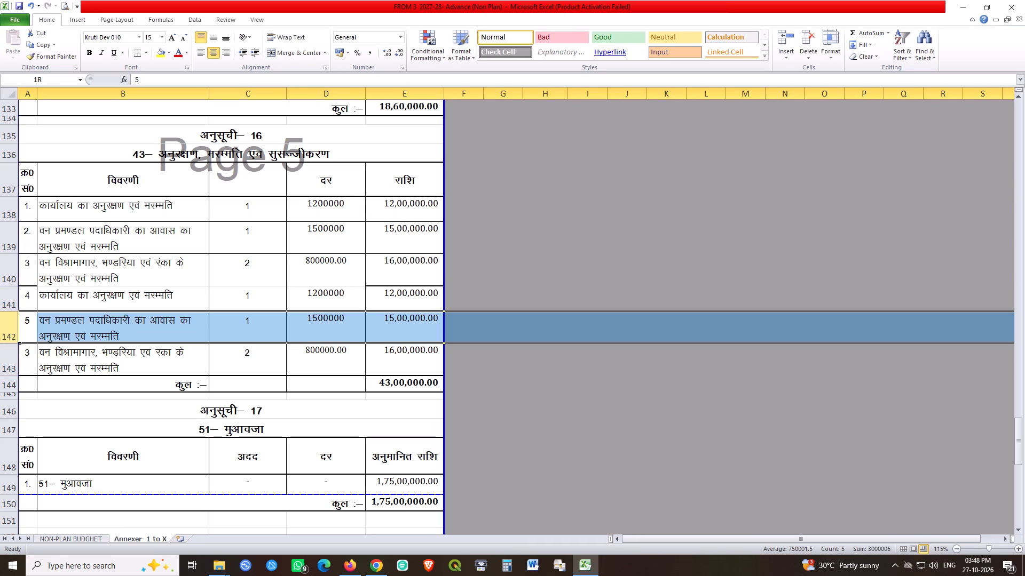
pyautogui.hotkey('ctrl', 'c')
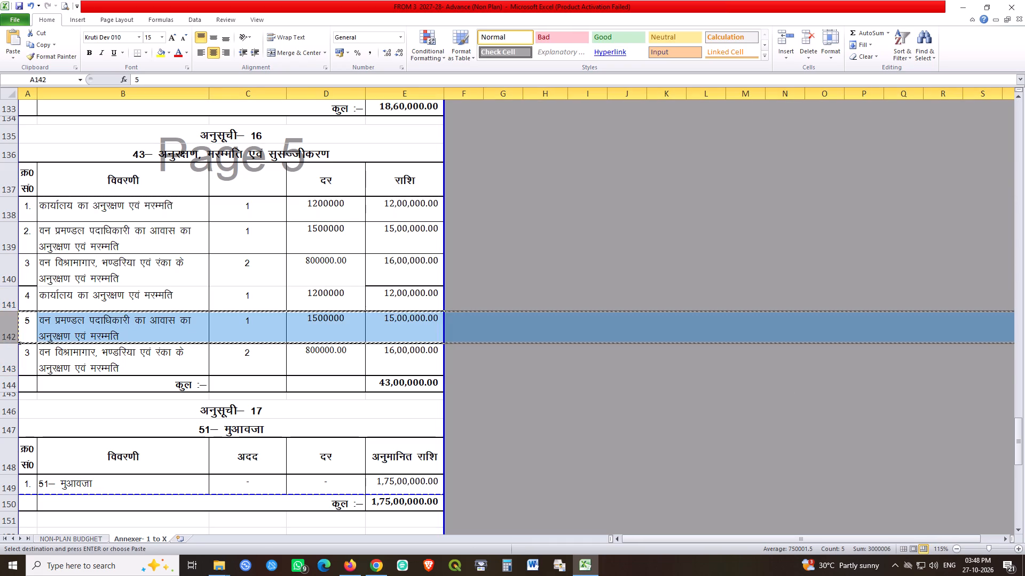
pyautogui.click(7, 357)
pyautogui.rightClick(7, 357)
pyautogui.click(83, 215)
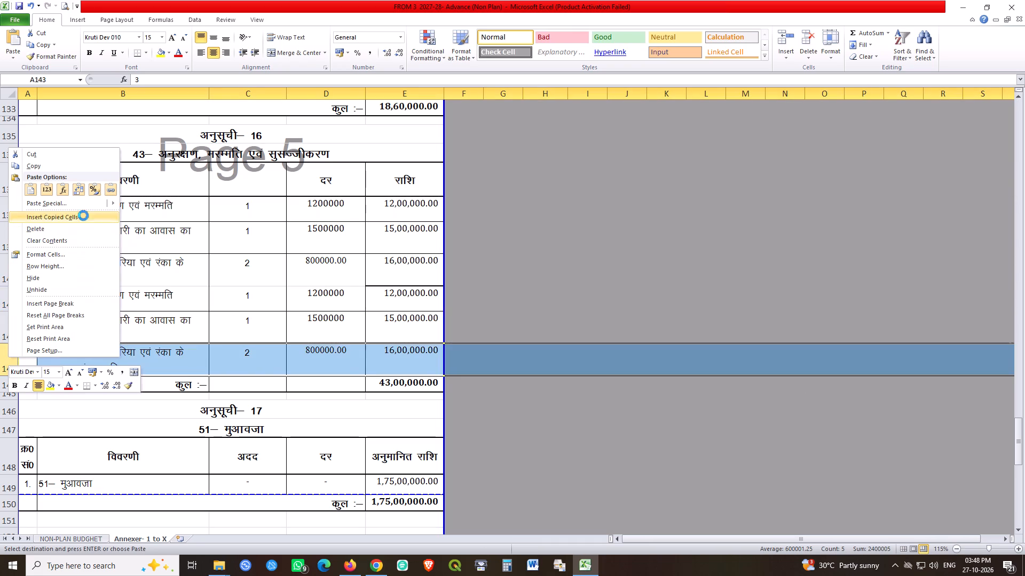
# Renumber the last two items of schedule 16, A143 and A144, as 6 and 7.
pyautogui.click(22, 354)
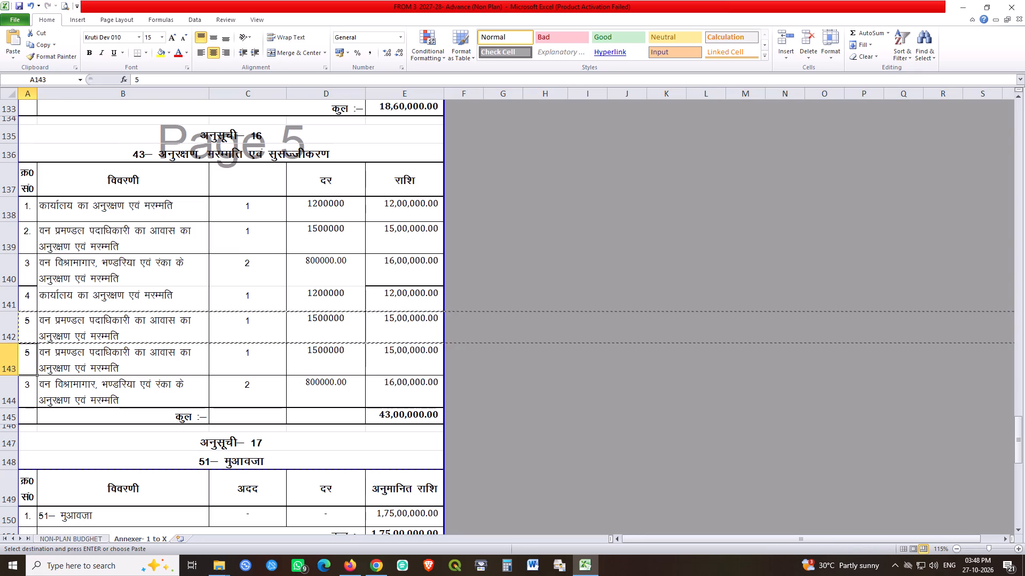
pyautogui.press('6')
pyautogui.press('Return')
pyautogui.press('7')
pyautogui.press('Return')
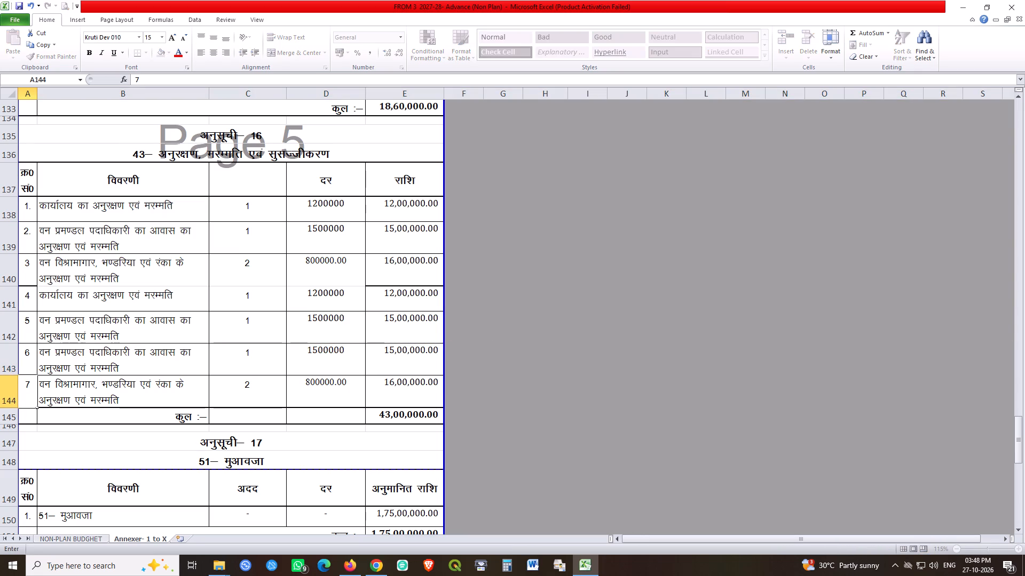
# Prefix item 1's description in B138 with 'ou ize.My inkf/kkdjh dk' (वन प्रमण्डल पदाधिकारी का) and autofit the row height.
pyautogui.doubleClick(39, 205)
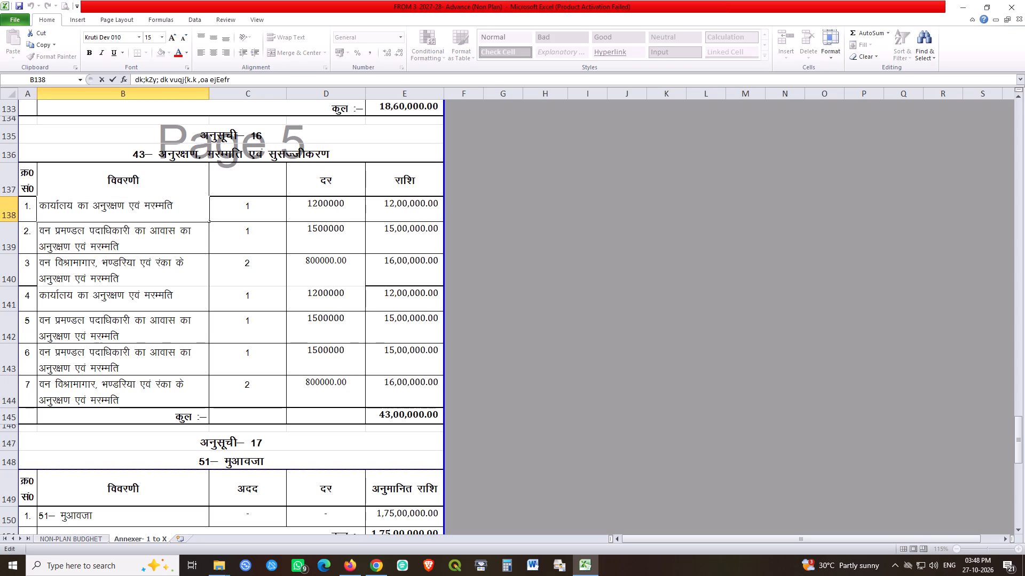
pyautogui.write('ou ize.My inkf/kkdjh')
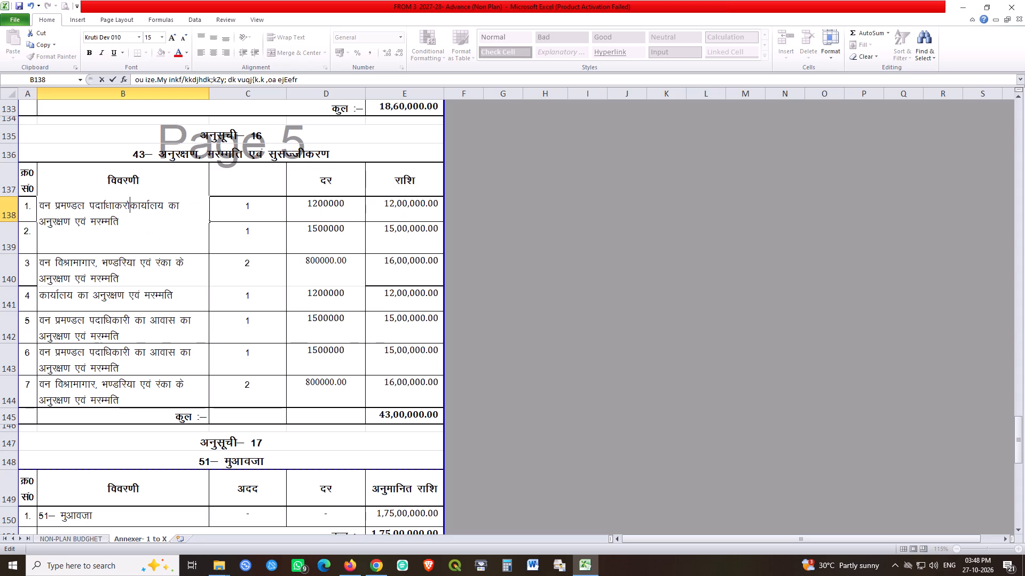
pyautogui.press('space')
pyautogui.write('dk')
pyautogui.press('space')
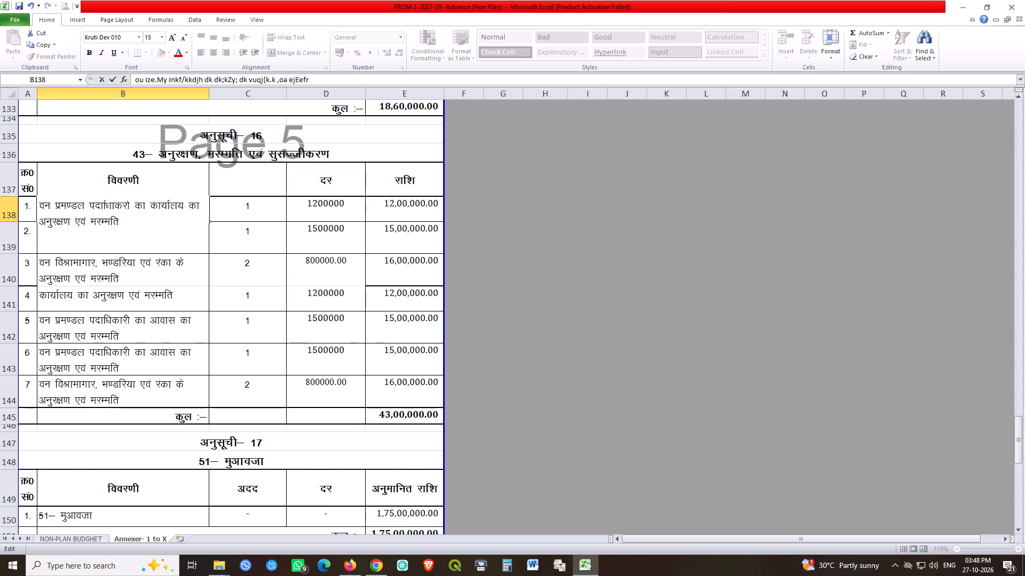
pyautogui.press('Right')
pyautogui.press('Right')
pyautogui.press('Right')
pyautogui.press('Right')
pyautogui.press('Right')
pyautogui.press('Right')
pyautogui.press('Right')
pyautogui.press('Right')
pyautogui.press('Right')
pyautogui.press('Right')
pyautogui.press('Right')
pyautogui.press('Right')
pyautogui.press('Right')
pyautogui.press('Right')
pyautogui.press('Right')
pyautogui.press('Right')
pyautogui.press('Right')
pyautogui.press('Right')
pyautogui.press('Return')
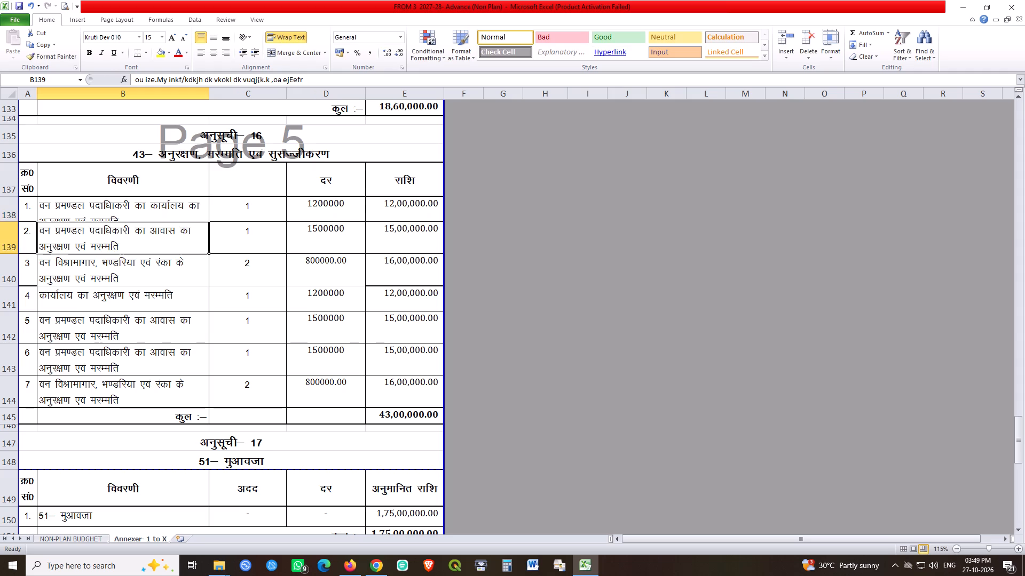
pyautogui.doubleClick(11, 222)
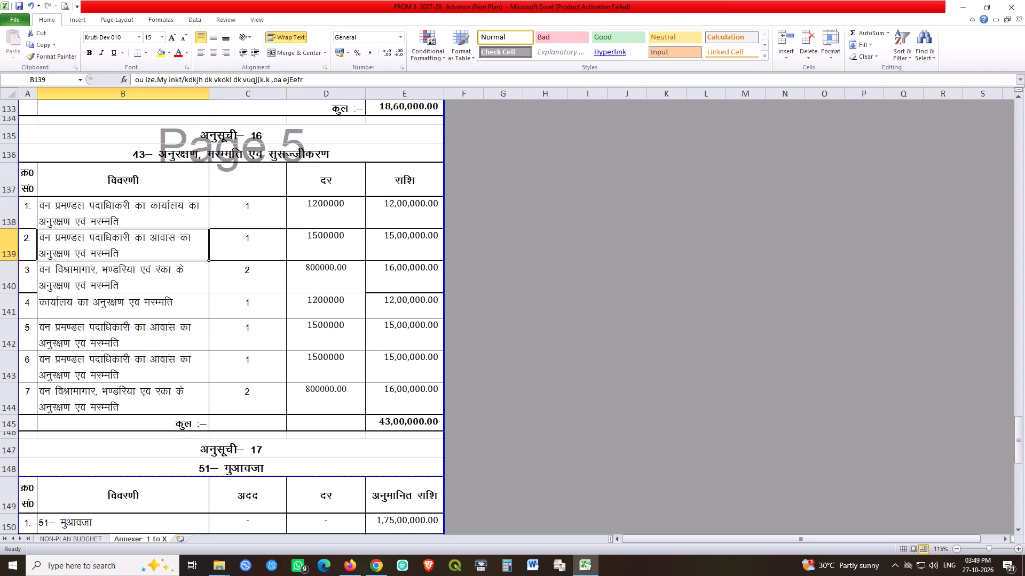
# Set item 1's rate in D138 to 1500000.
pyautogui.click(317, 225)
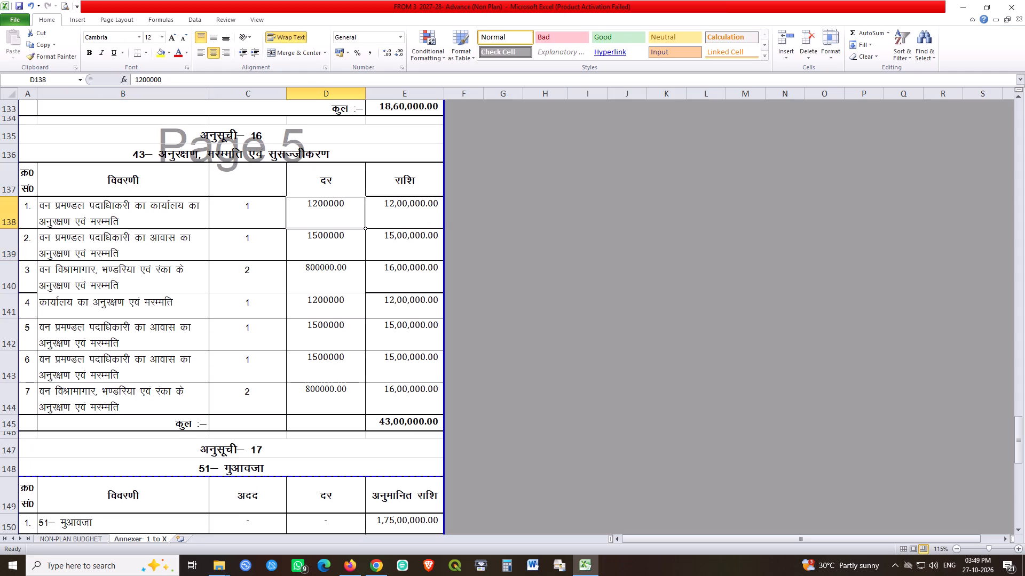
pyautogui.doubleClick(317, 204)
pyautogui.hotkey('shift', 'Left')
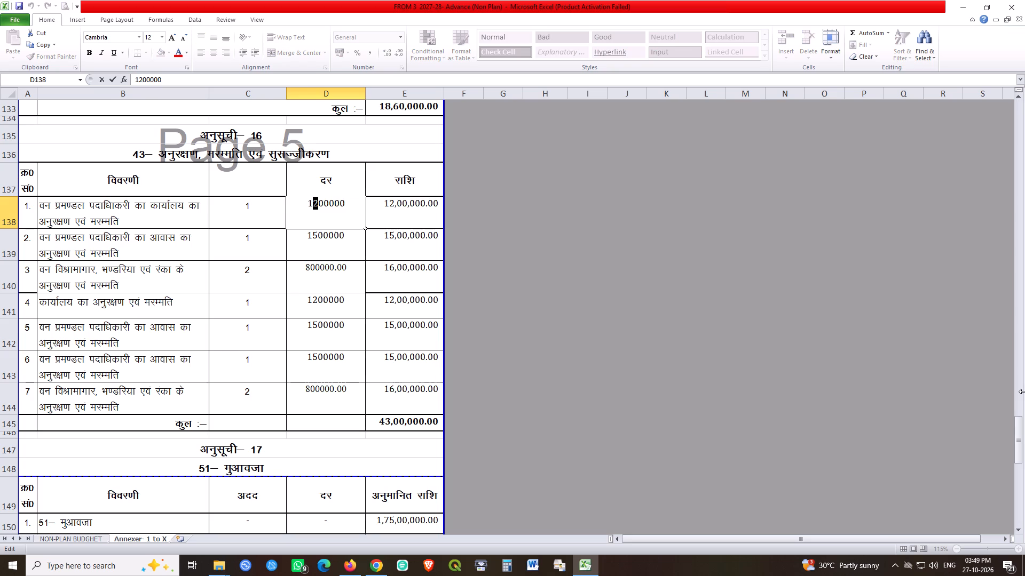
pyautogui.press('5')
pyautogui.press('Return')
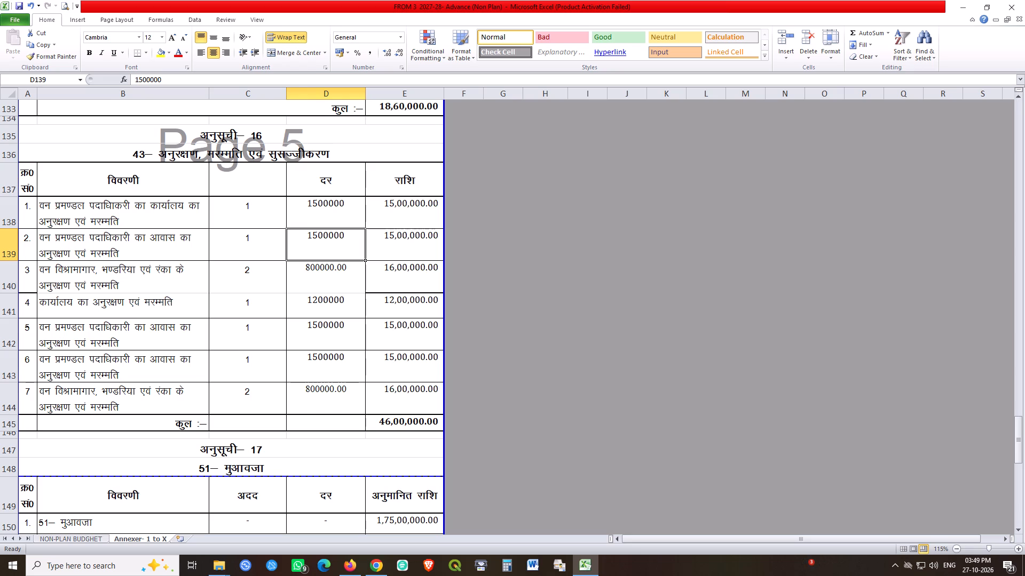
# Set item 3's rate in D140 to 1000000.
pyautogui.doubleClick(304, 261)
pyautogui.doubleClick(304, 265)
pyautogui.hotkey('shift', 'Right')
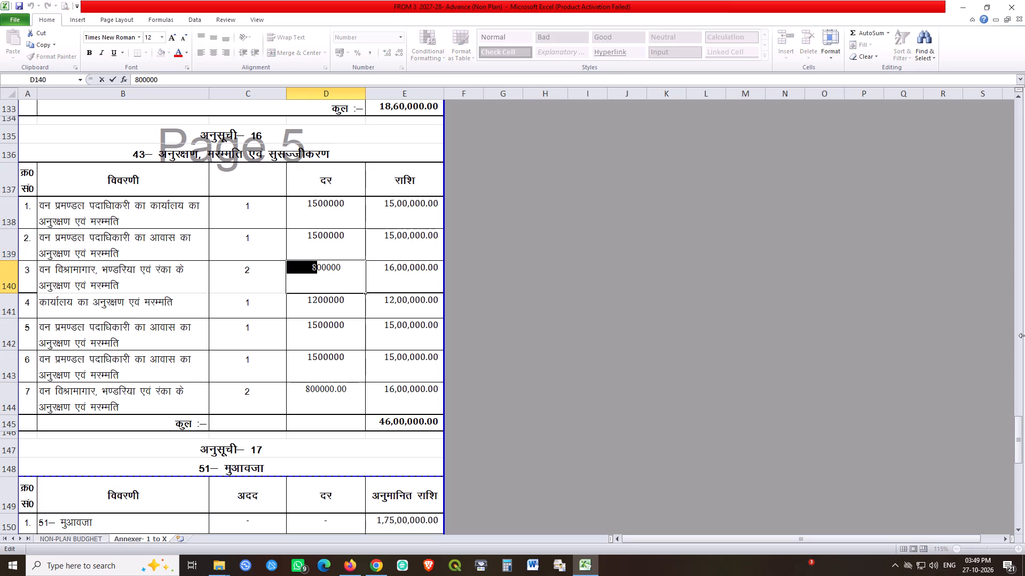
pyautogui.write('10')
pyautogui.press('Return')
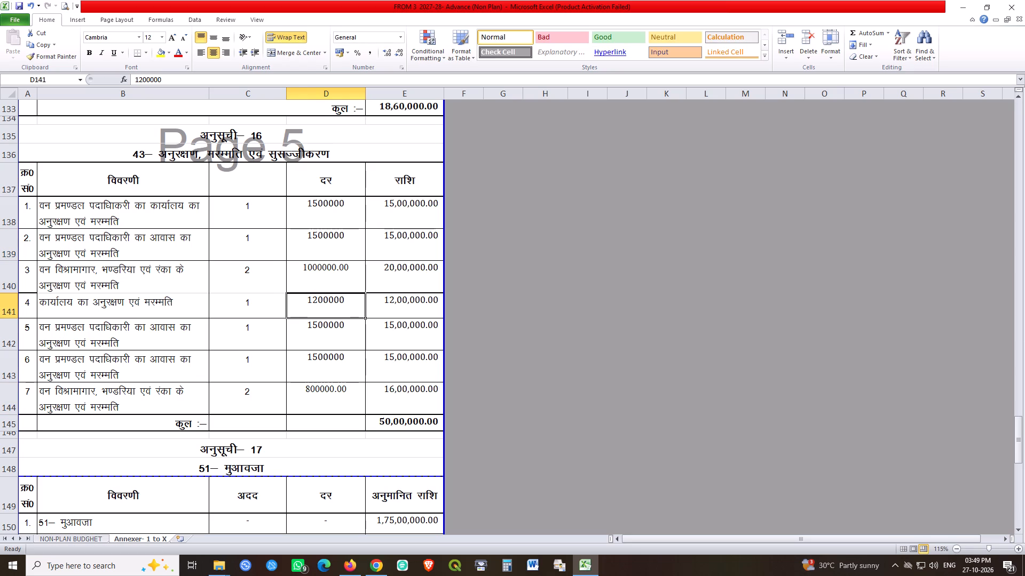
# Apply outline borders to item 4's cells A141:E141 and to the serial number cells A140 and A141.
pyautogui.moveTo(32, 303); pyautogui.dragTo(377, 303)
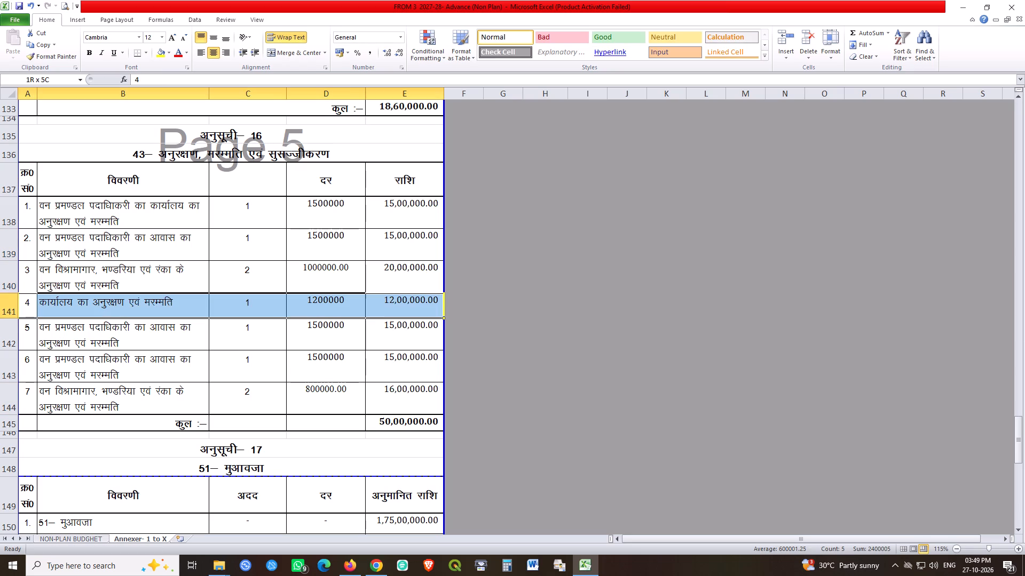
pyautogui.moveTo(377, 303); pyautogui.dragTo(401, 306)
pyautogui.hotkey('ctrl', 'shift', '7')
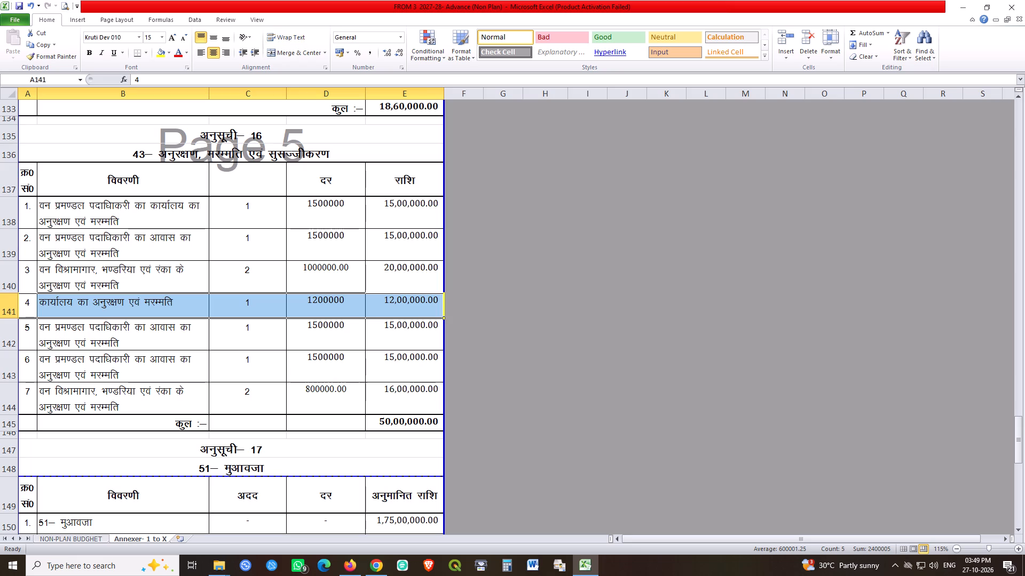
pyautogui.click(417, 267)
pyautogui.click(346, 270)
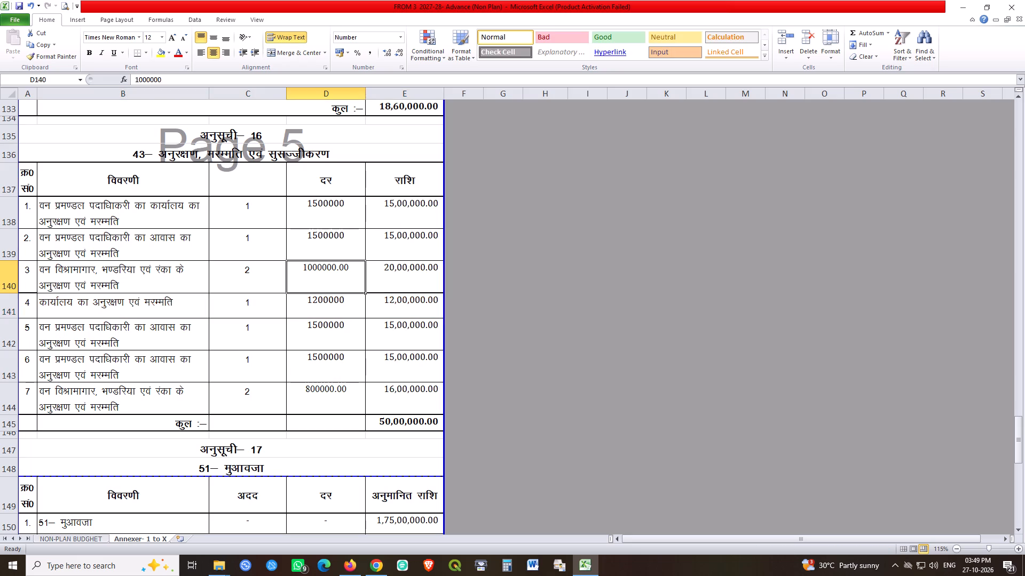
pyautogui.doubleClick(406, 271)
pyautogui.press('Return')
pyautogui.click(406, 271)
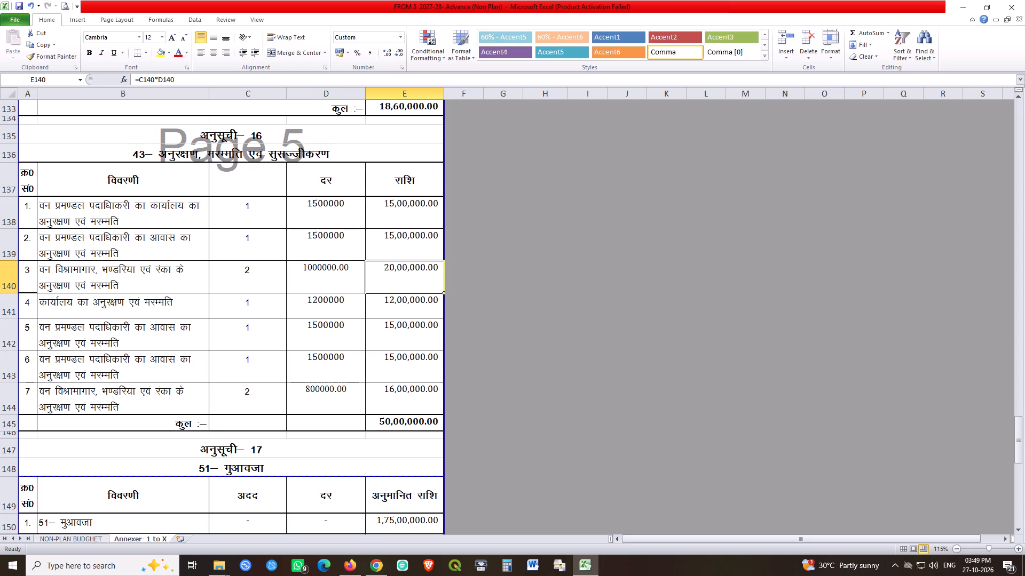
pyautogui.click(30, 283)
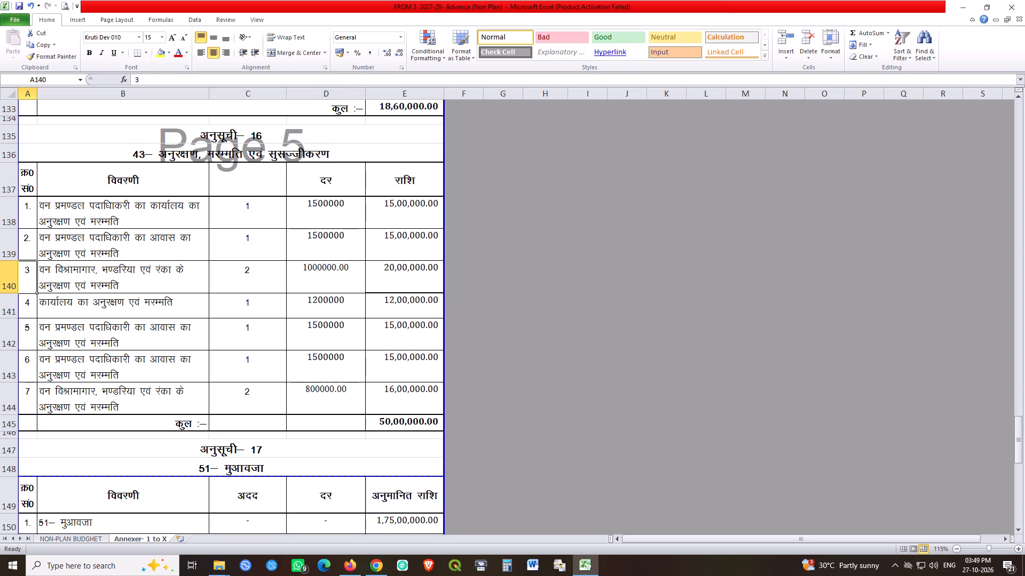
pyautogui.hotkey('ctrl', 'shift', '7')
pyautogui.press('Return')
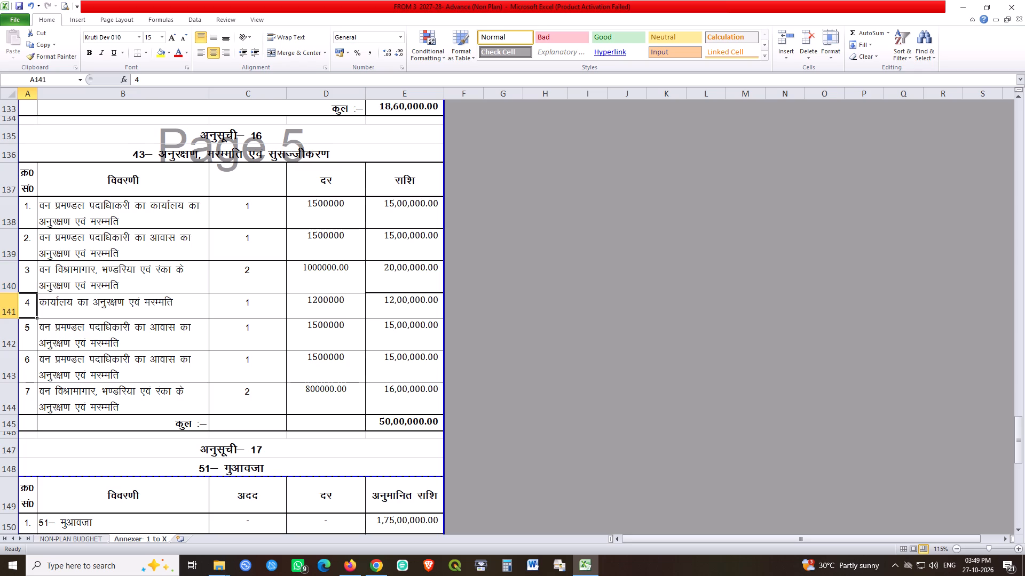
pyautogui.hotkey('ctrl', 'shift', '7')
# Replace item 4's description in B141 with 'ou psruk dsUnz x<+ok dk' (वन चेतना केन्द्र गढ़वा का).
pyautogui.click(104, 333)
pyautogui.click(72, 302)
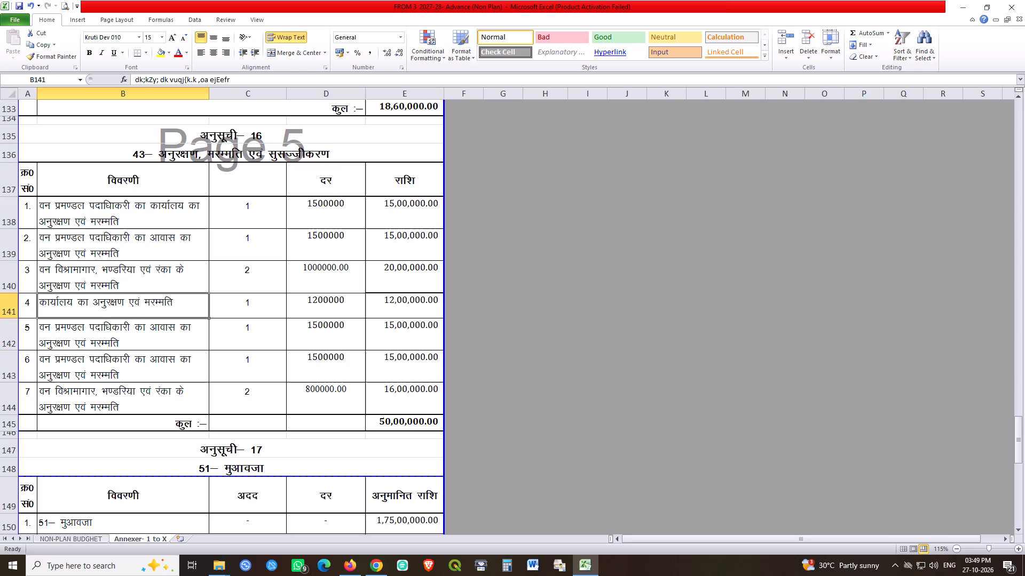
pyautogui.write('ou psruk dsUnz x<+ok')
pyautogui.press('space')
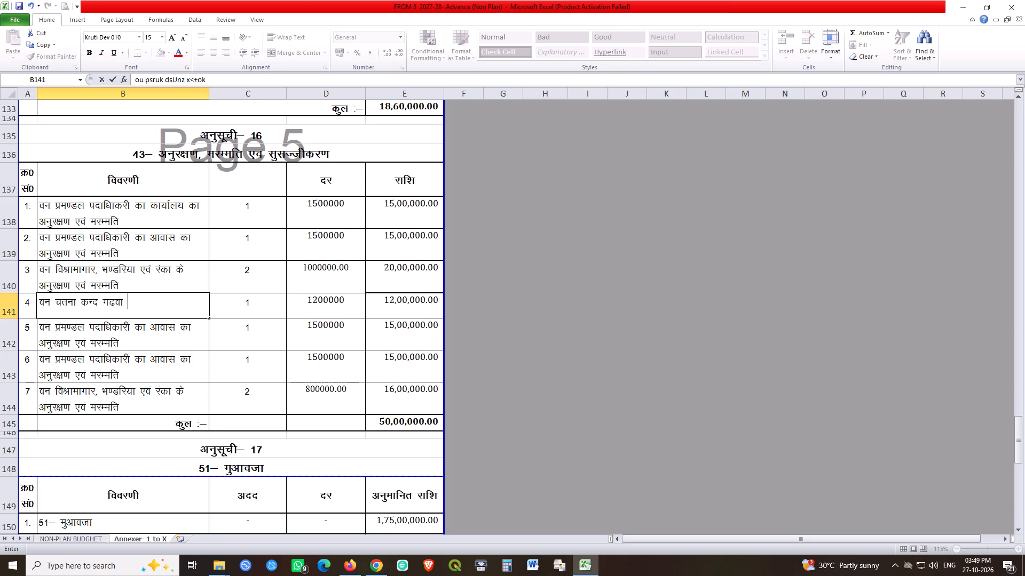
pyautogui.write('dk')
pyautogui.press('space')
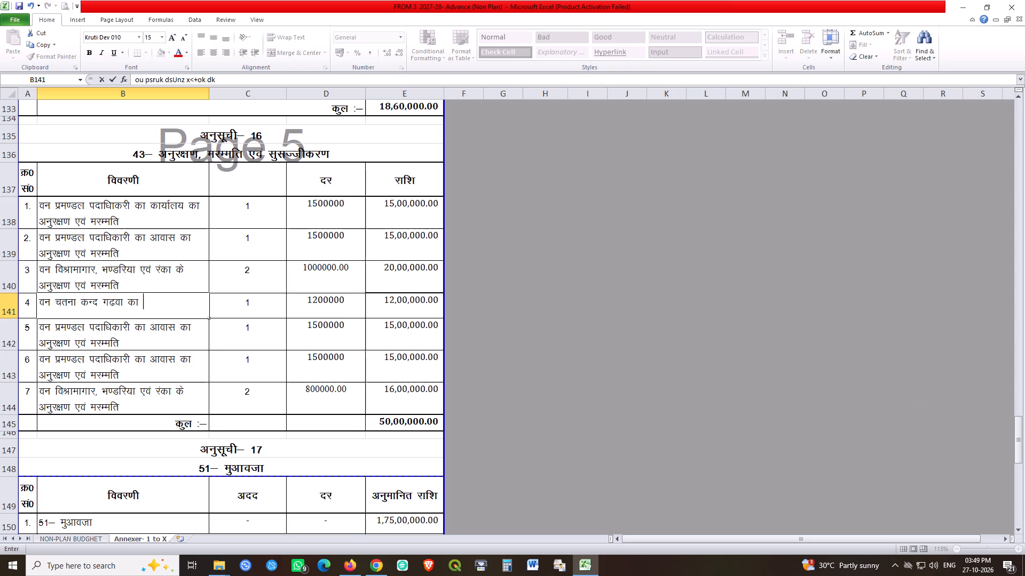
pyautogui.press('Return')
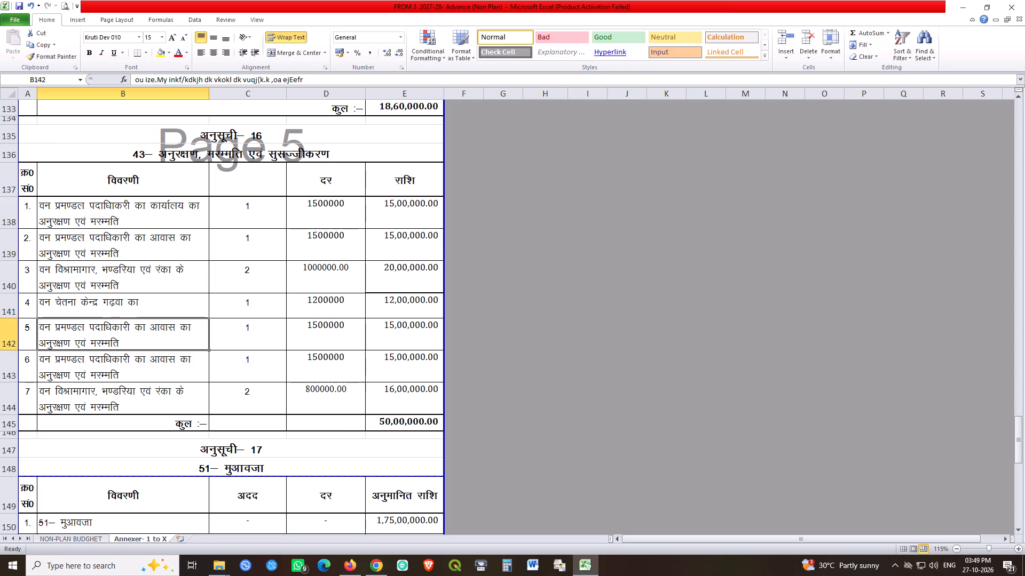
# Append 'अनुरक्षण एवं मरम्मति', copied from item 3's description, to item 4's description in B141 and autofit the row height.
pyautogui.click(135, 296)
pyautogui.doubleClick(125, 284)
pyautogui.moveTo(125, 284); pyautogui.dragTo(44, 290)
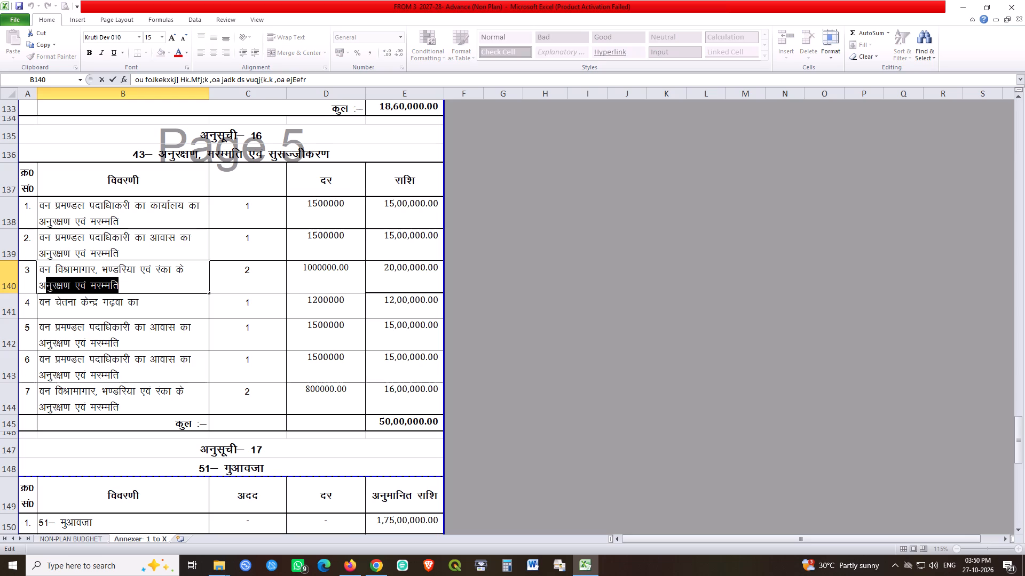
pyautogui.moveTo(44, 290); pyautogui.dragTo(40, 290)
pyautogui.hotkey('ctrl', 'c')
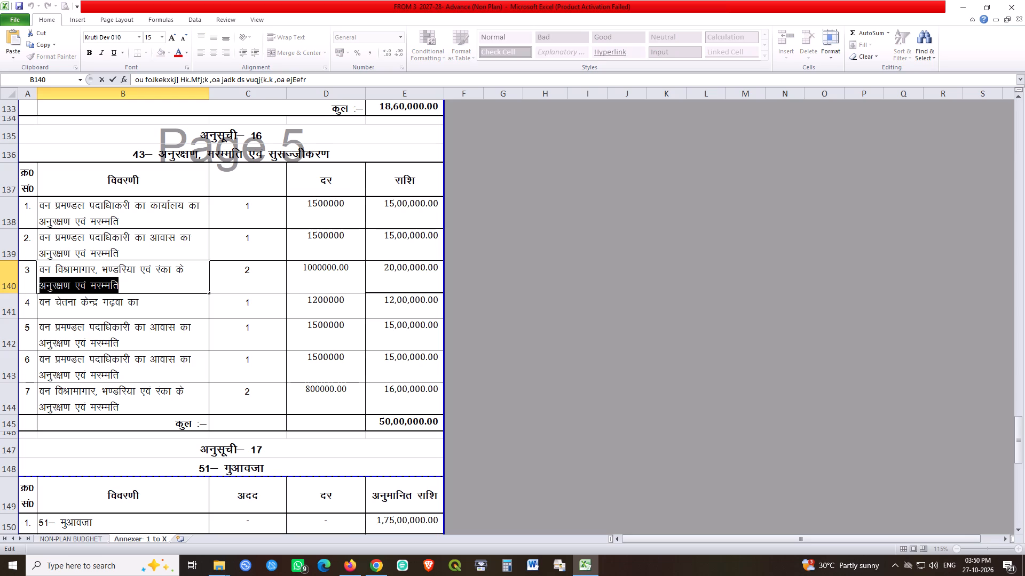
pyautogui.doubleClick(163, 300)
pyautogui.tripleClick(163, 300)
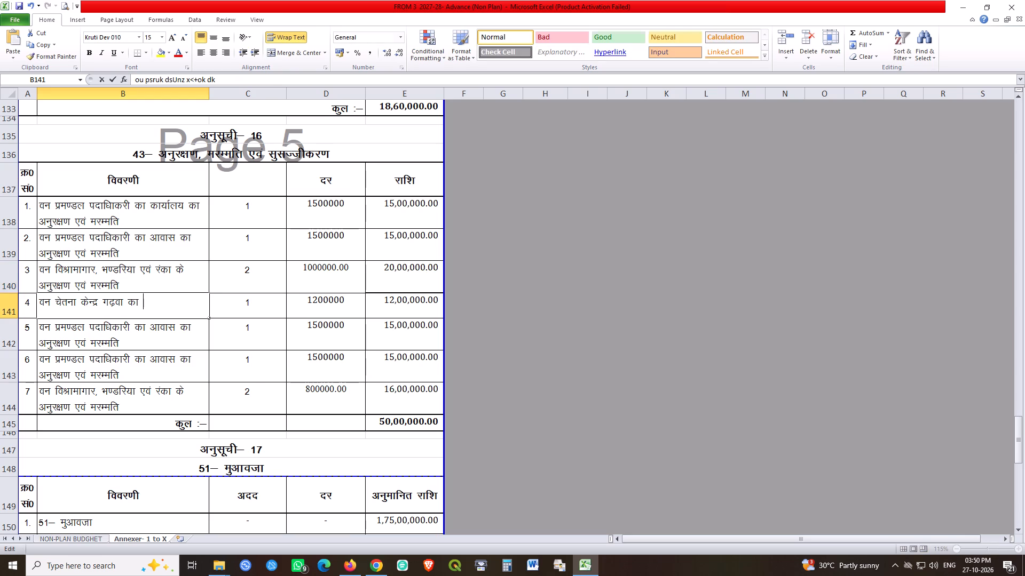
pyautogui.hotkey('ctrl', 'v')
pyautogui.press('Return')
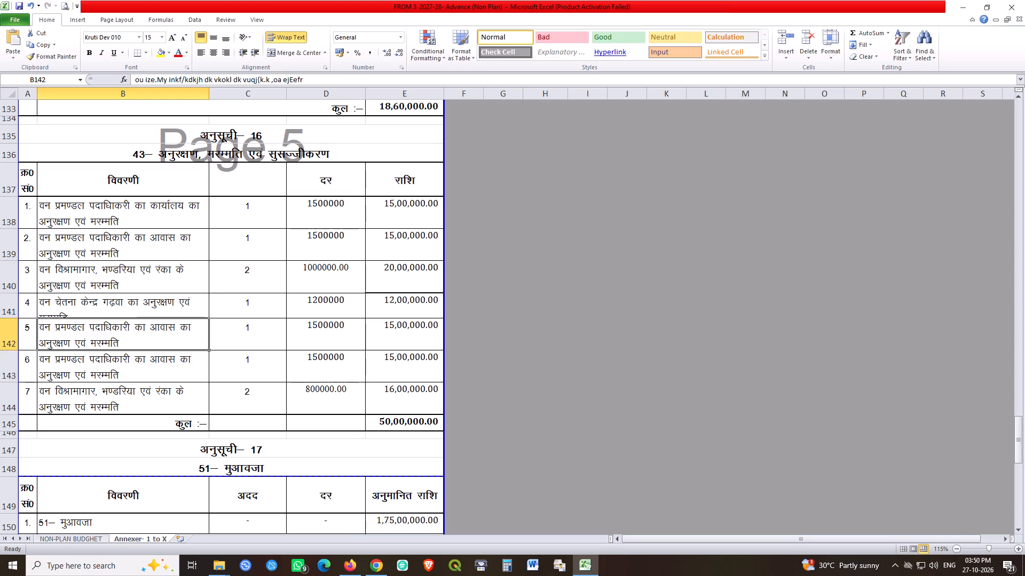
pyautogui.doubleClick(15, 318)
# Replace item 5's description in B142 with 'r`rh; oxZ vkokl dk ejEefr' (तृतीय वर्ग आवास का मरम्मति).
pyautogui.click(94, 342)
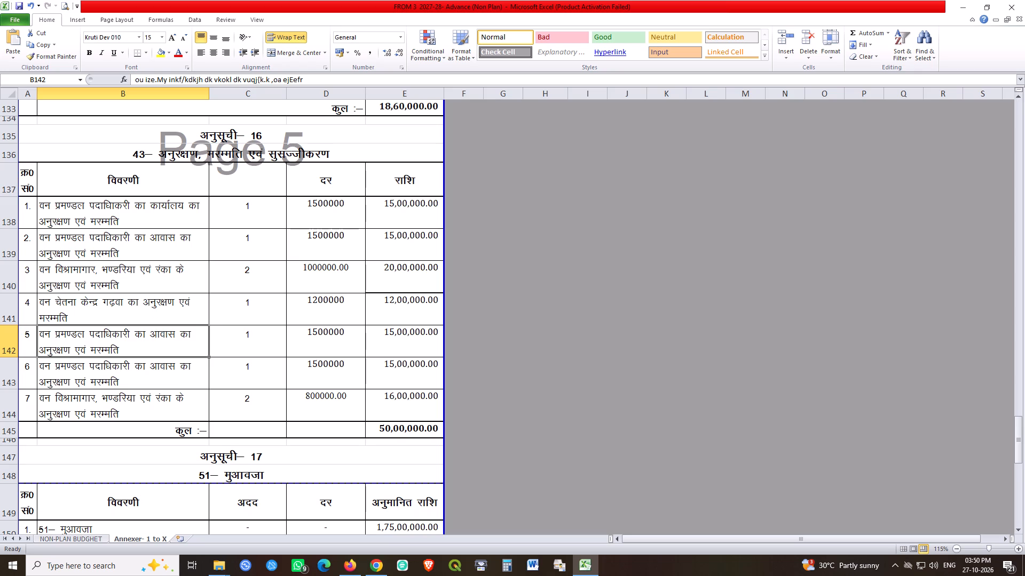
pyautogui.write('r`')
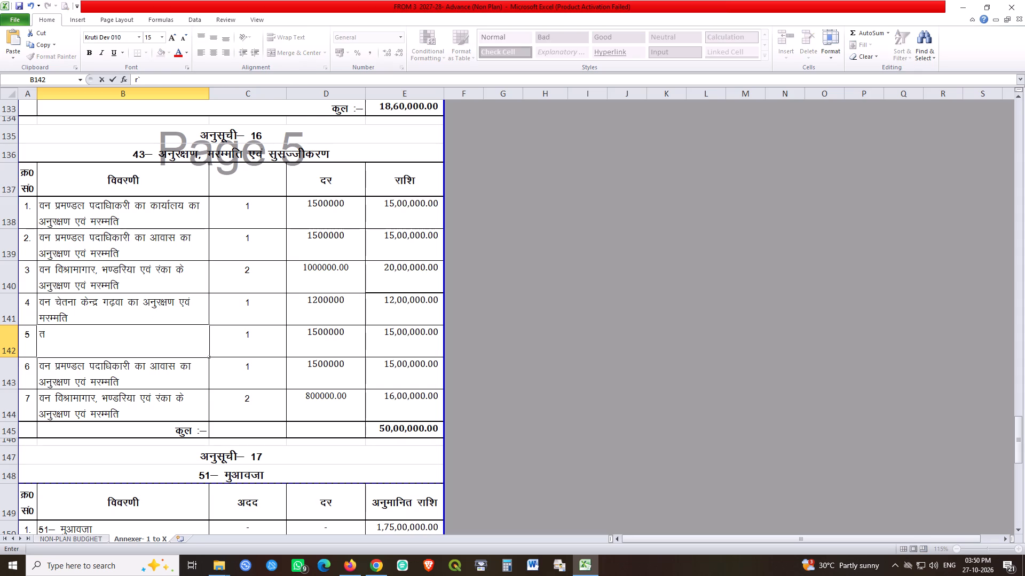
pyautogui.write('rh;')
pyautogui.press('space')
pyautogui.write('oxZ')
pyautogui.press('space')
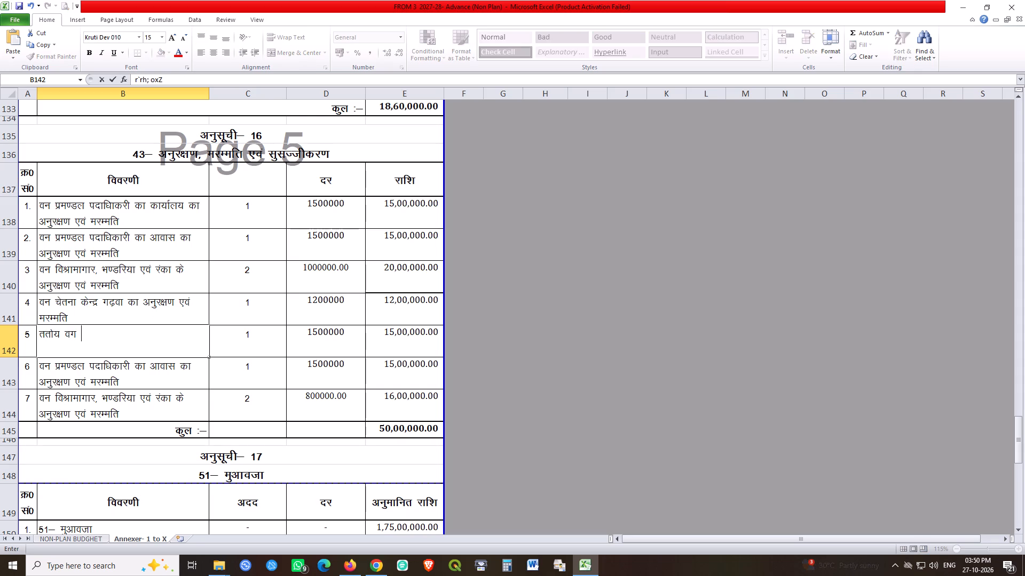
pyautogui.write('vkokl')
pyautogui.press('space')
pyautogui.write('dk ejEefr')
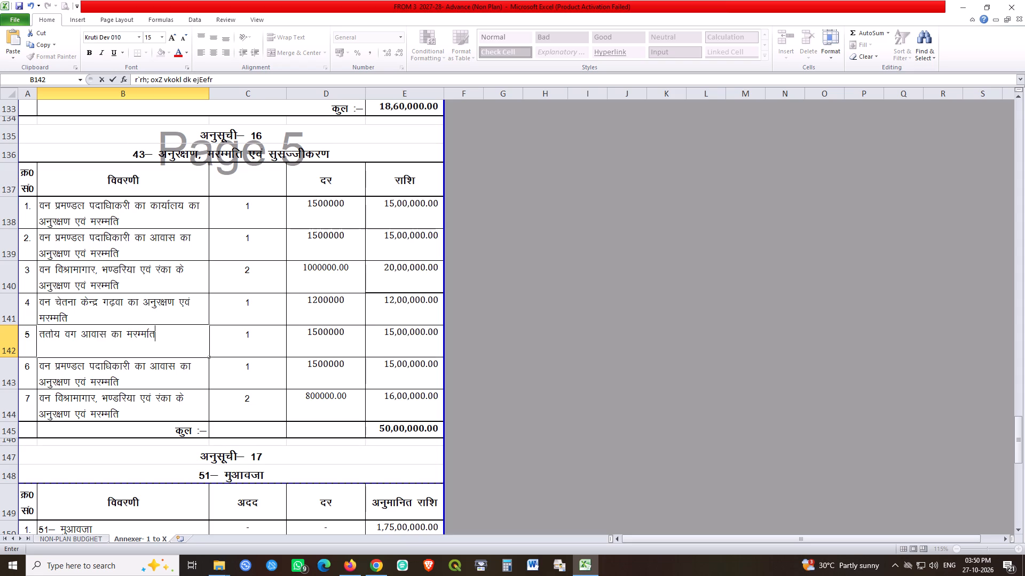
pyautogui.press('Return')
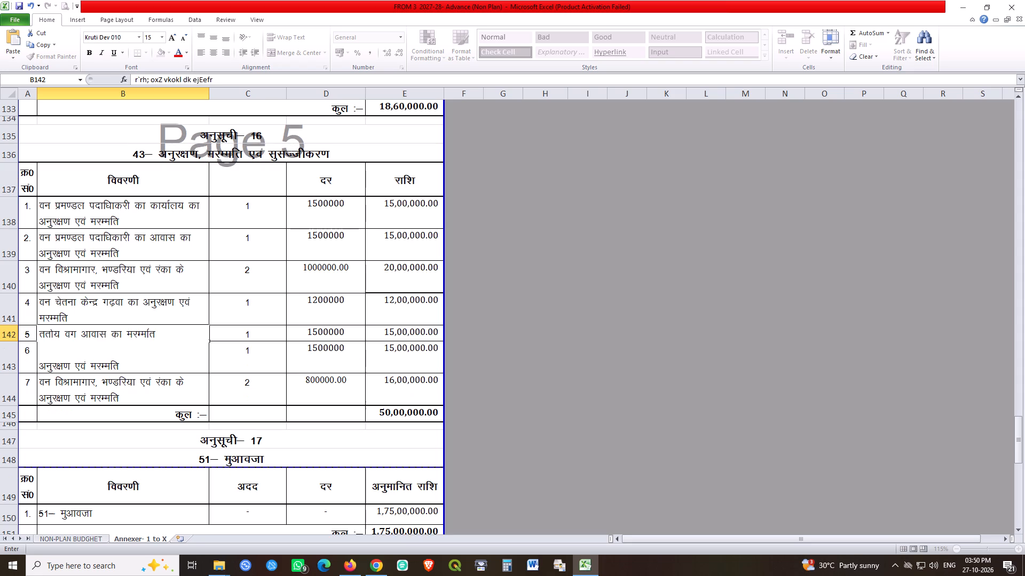
# Replace item 6's description in B143 with 'prqFkZoxzhZ; vkokl x`g dk j[k&j[kko' (चतुर्थवर्ग्रीय आवास गृह का रख–रखाव).
pyautogui.write('prqFkZoxzhZ;')
pyautogui.press('space')
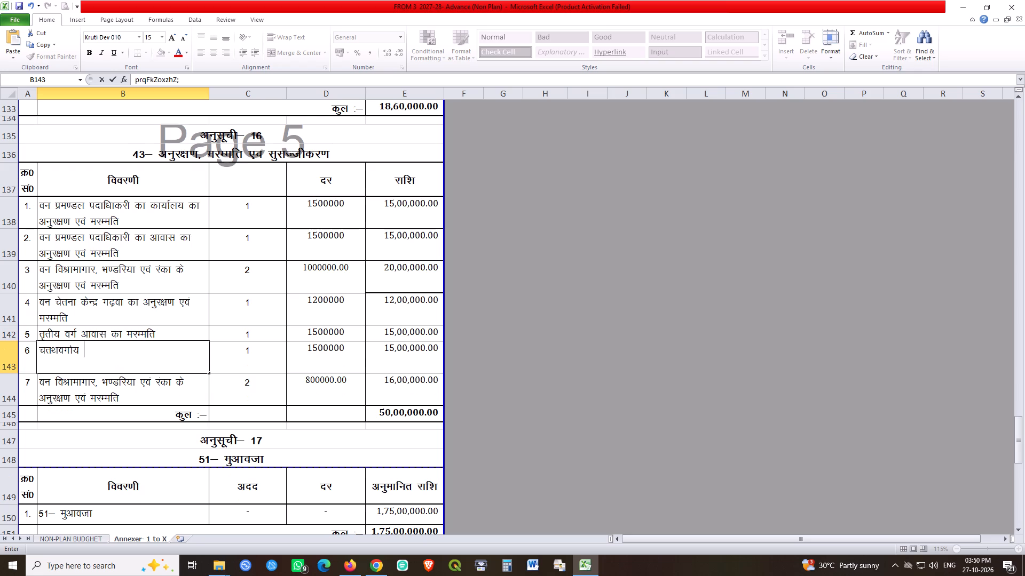
pyautogui.write('vkokl')
pyautogui.press('space')
pyautogui.press('d')
pyautogui.press('BackSpace')
pyautogui.write('x`g dk')
pyautogui.press('space')
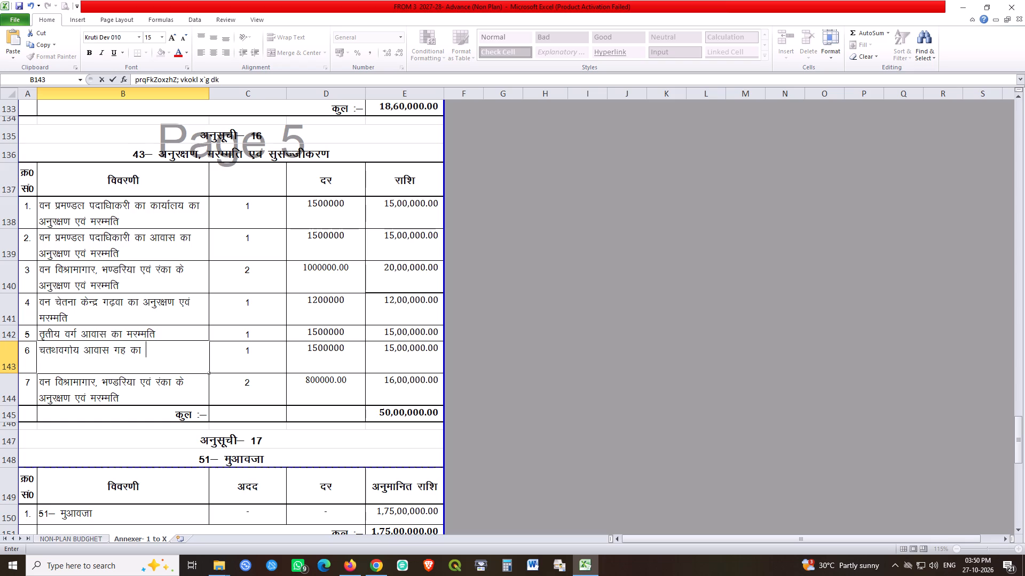
pyautogui.write('j[k&j[kko')
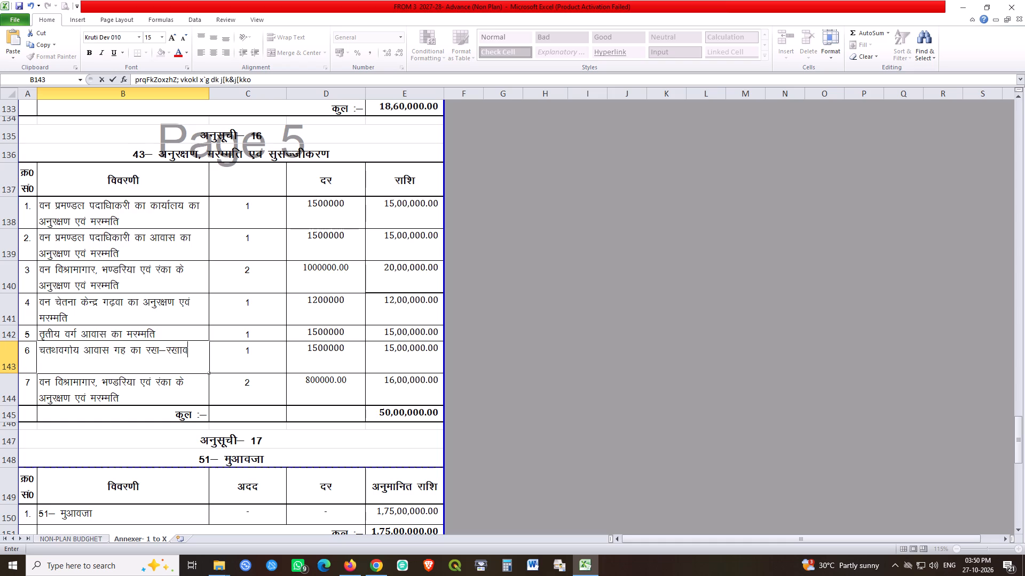
pyautogui.press('Return')
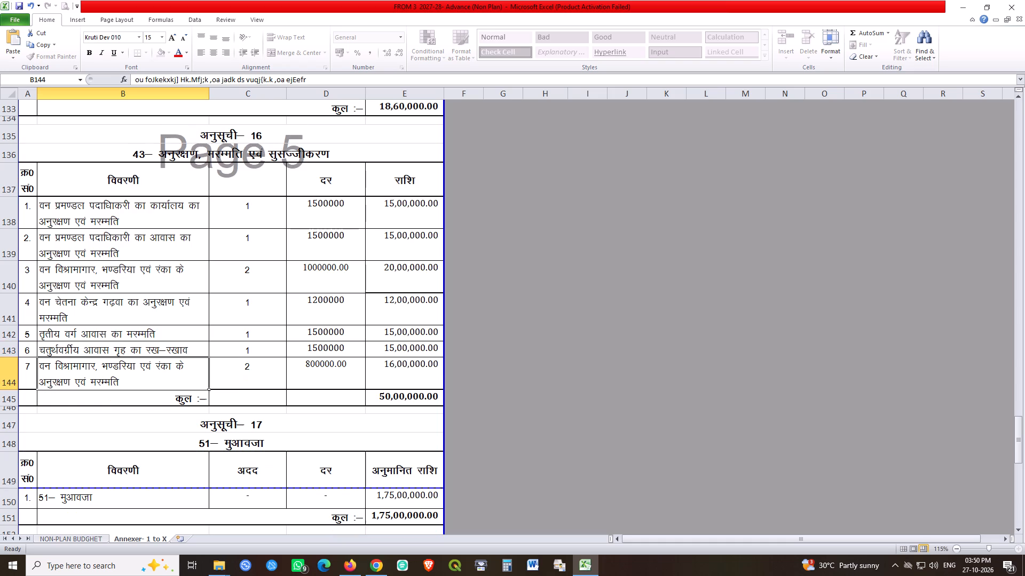
# Replace item 7's description in B144 with 'ou {ks= inkf/kdkjh dk vkokl x`g dk j[k&j[kko' (वन क्षेत्र पदाधिकारी का आवास गृह का रख–रखाव).
pyautogui.write('ou {ks= inkf/kdkjh')
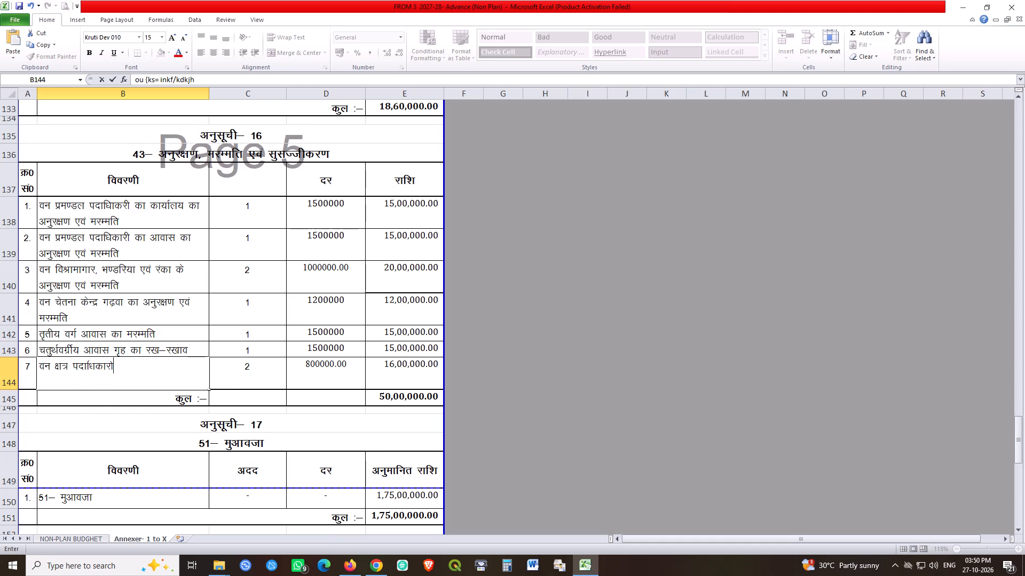
pyautogui.press('space')
pyautogui.write('dk vkokl x`g')
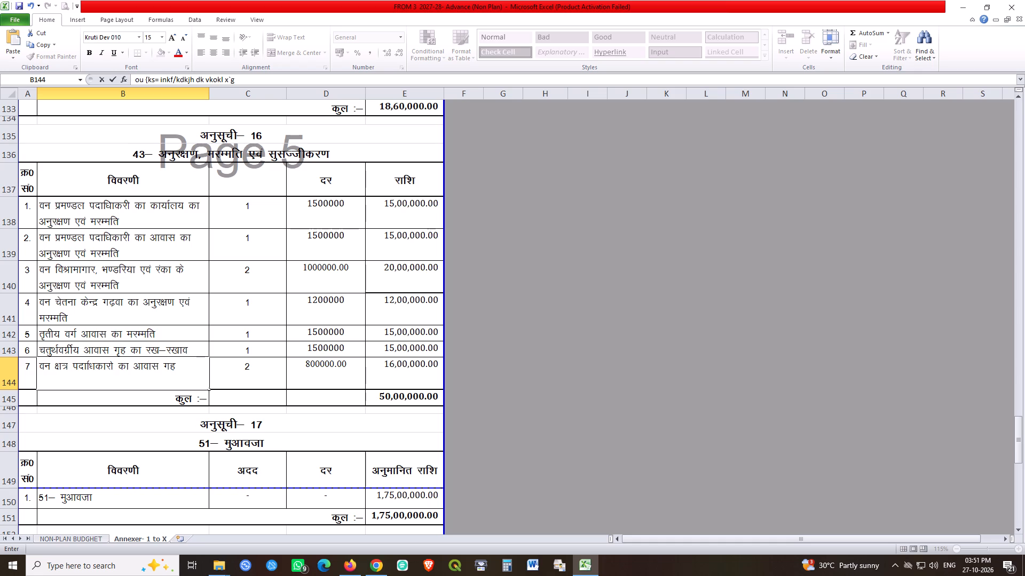
pyautogui.press('space')
pyautogui.write('dk j[k&j[ko')
pyautogui.press('BackSpace')
pyautogui.write('ko')
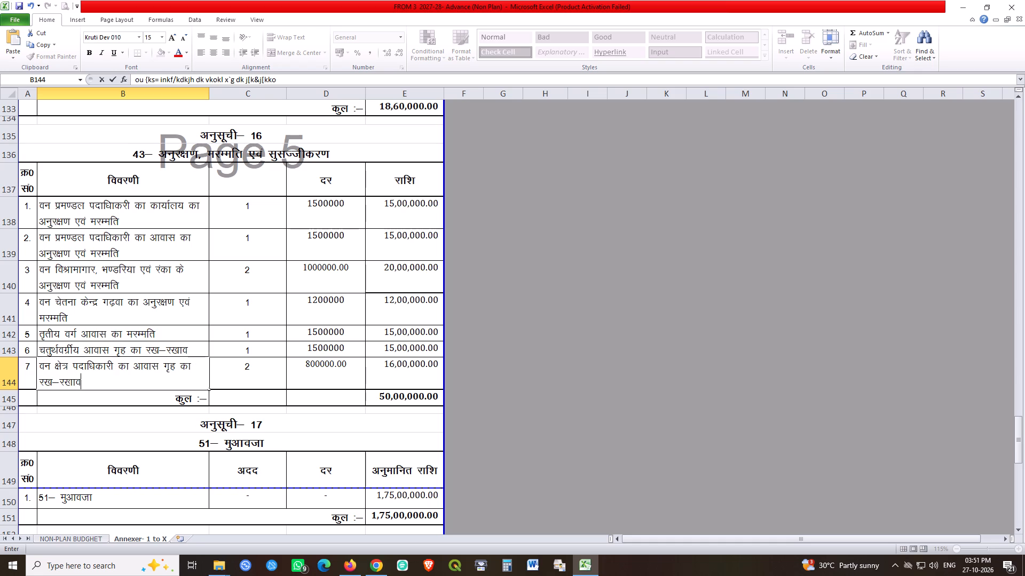
pyautogui.press('Tab')
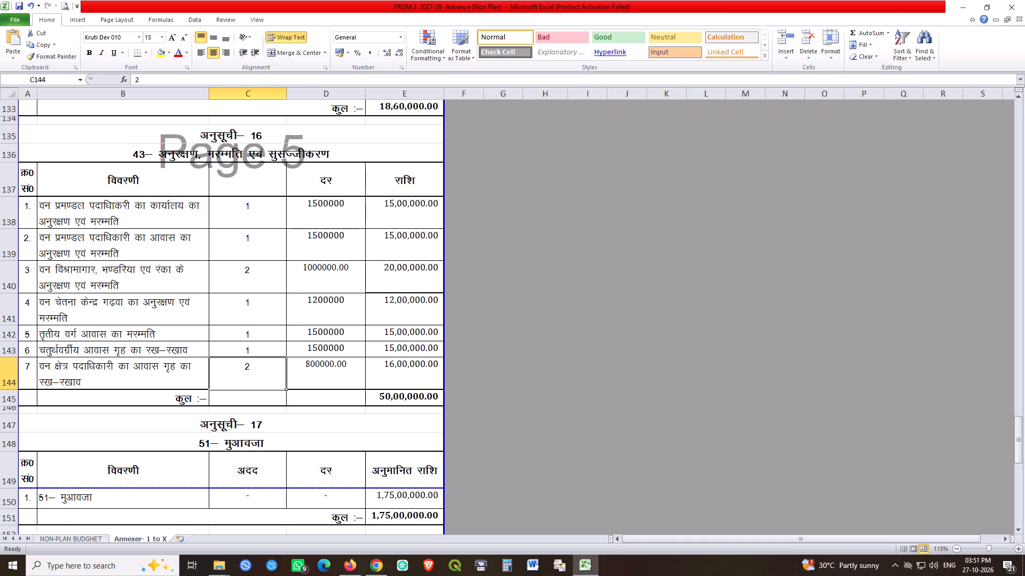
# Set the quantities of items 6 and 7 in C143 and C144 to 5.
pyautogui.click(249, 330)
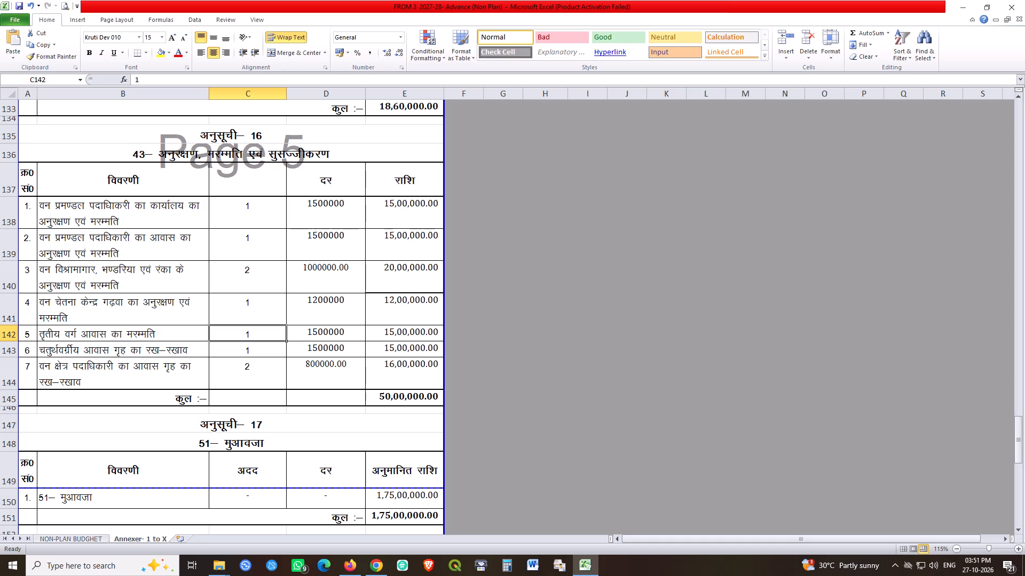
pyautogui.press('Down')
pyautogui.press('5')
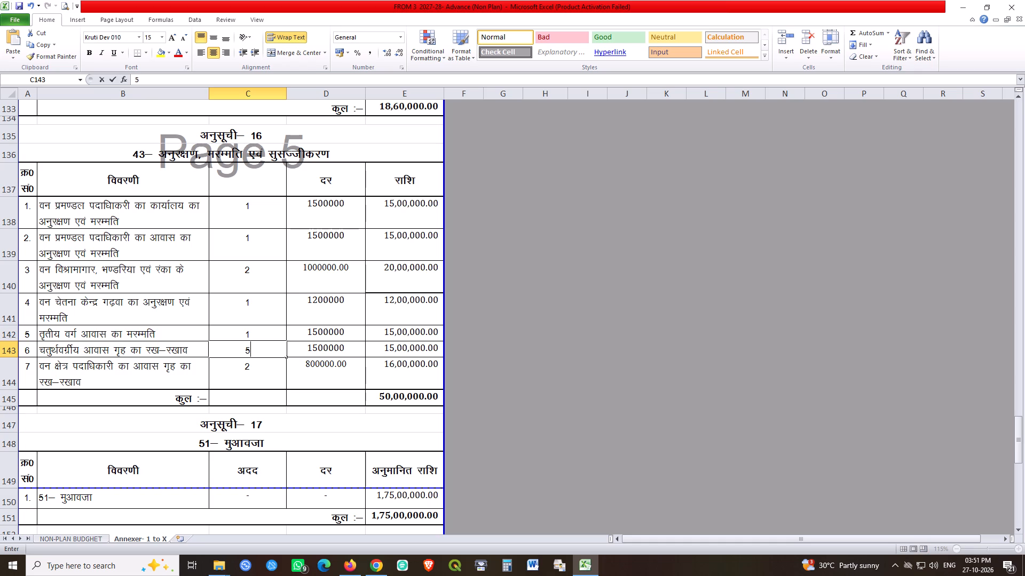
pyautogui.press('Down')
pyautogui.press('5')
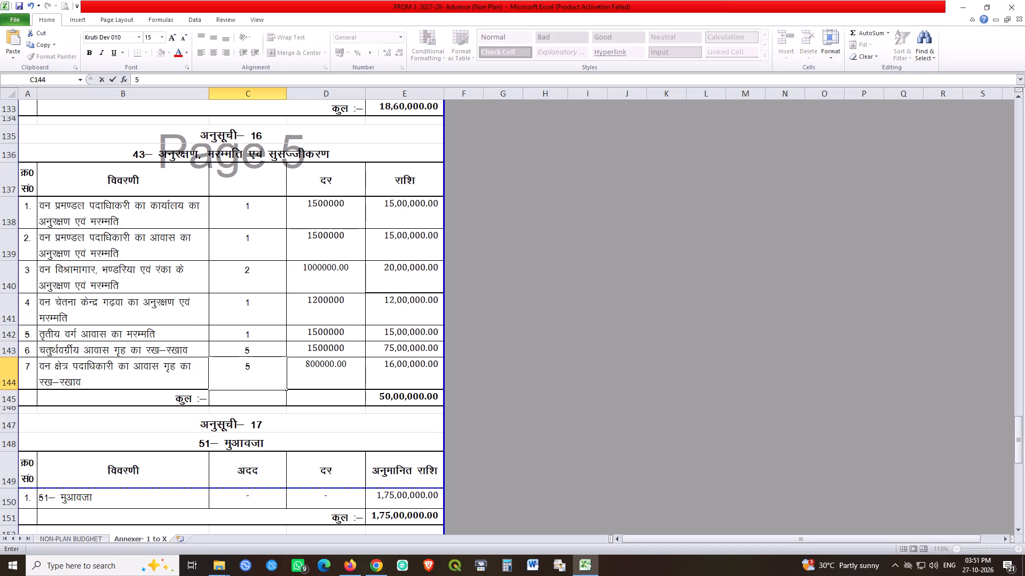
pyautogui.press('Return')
# Set the quantities of items 5 and 6 in C142 and C143 to 5, and item 7's in C144 to 2.
pyautogui.click(241, 331)
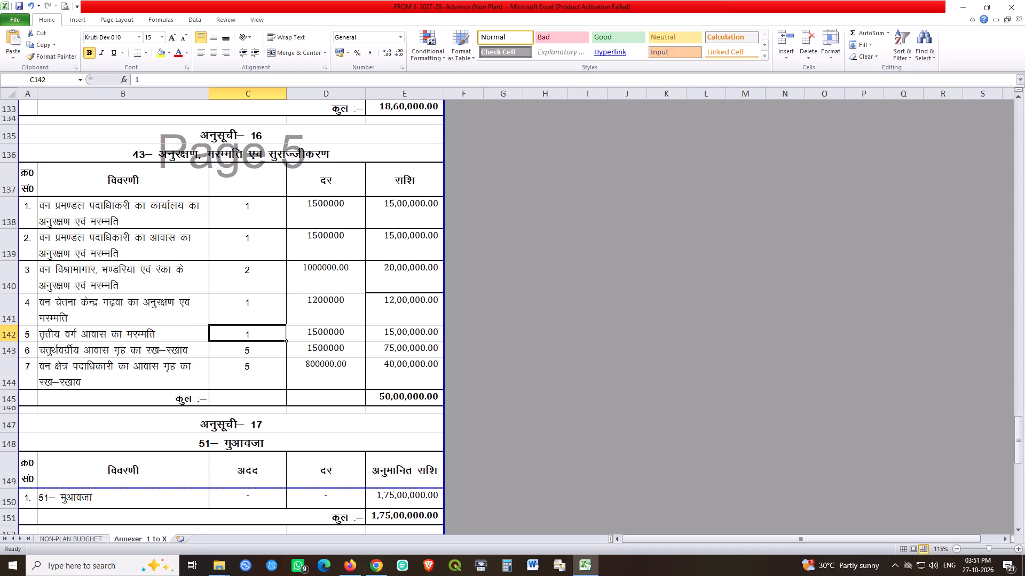
pyautogui.press('5')
pyautogui.press('Return')
pyautogui.press('5')
pyautogui.press('Return')
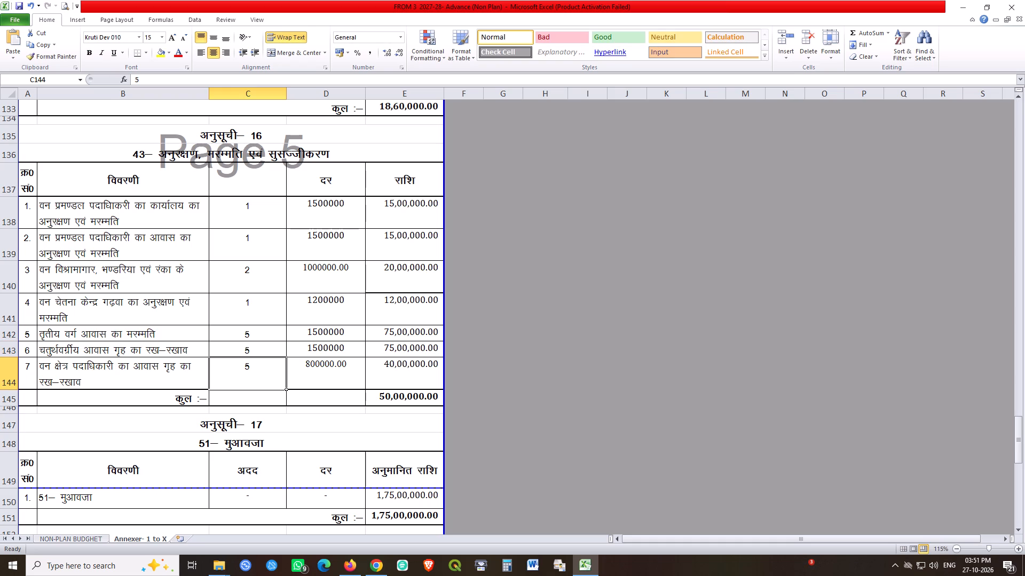
pyautogui.press('2')
pyautogui.press('Return')
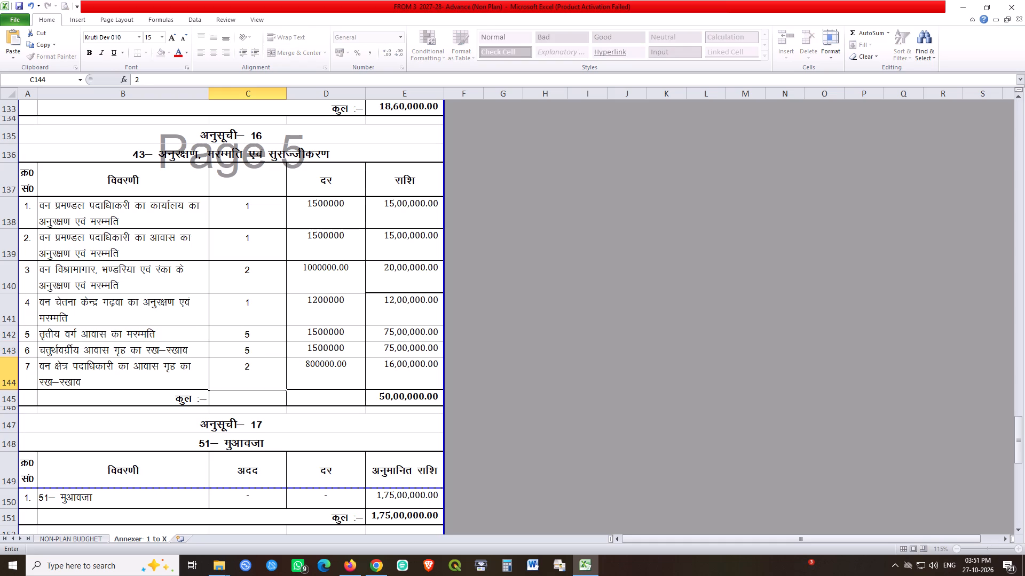
# Correct the spelling in item 6's description in B143 to 'prqFkZoxhZ;' (चतुर्थवर्गीय), keeping the rest of the text.
pyautogui.tripleClick(45, 350)
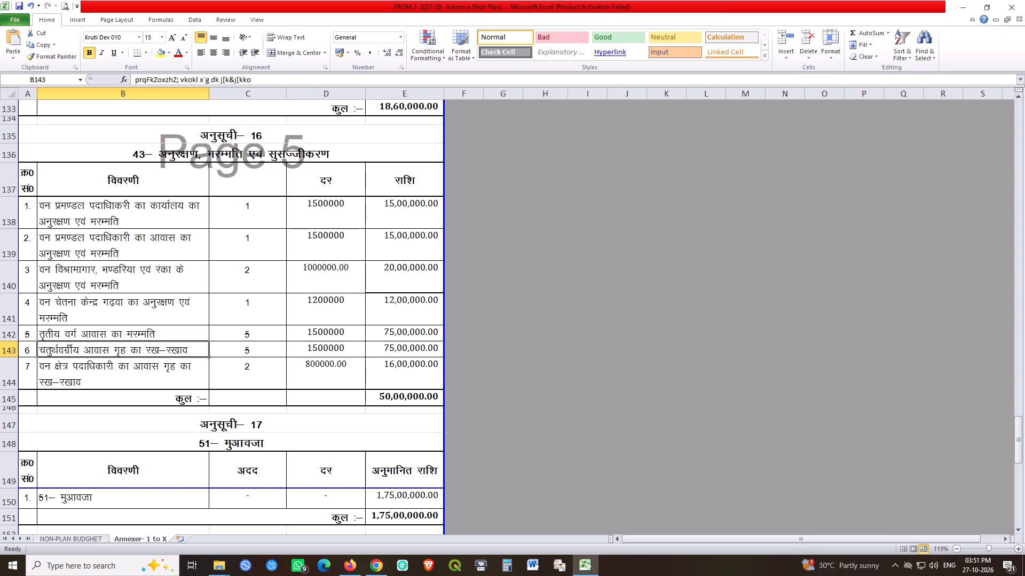
pyautogui.press('Right')
pyautogui.press('Right')
pyautogui.press('Right')
pyautogui.press('Right')
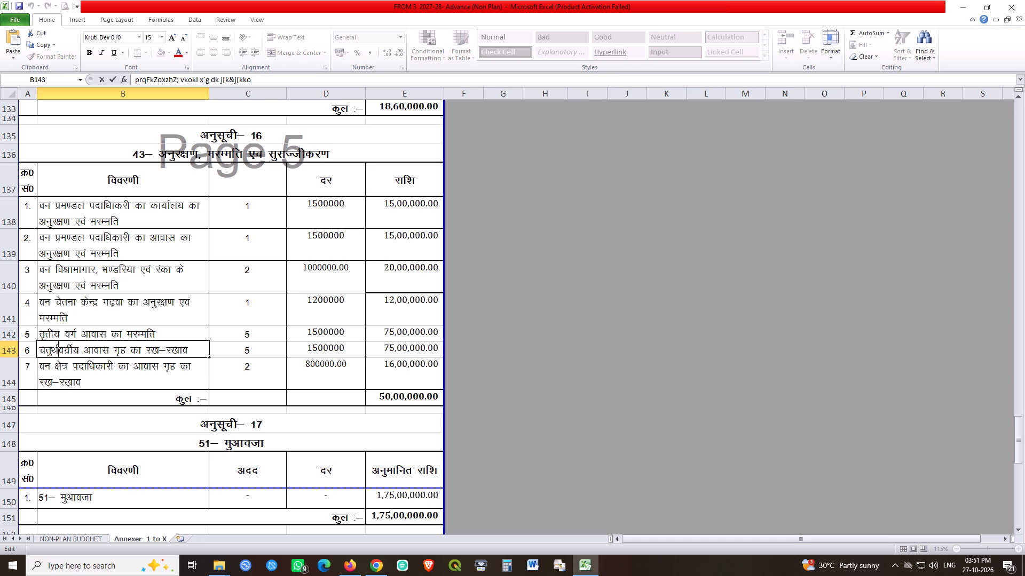
pyautogui.press('Right')
pyautogui.press('Right')
pyautogui.press('Right')
pyautogui.press('BackSpace')
pyautogui.press('BackSpace')
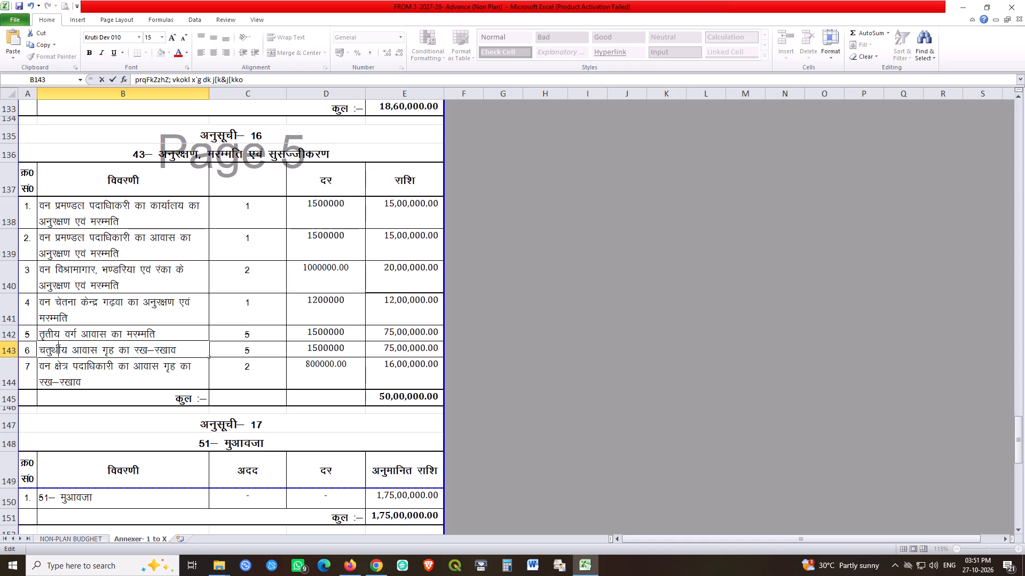
pyautogui.write('oxhZ;')
pyautogui.press('Delete')
pyautogui.press('Delete')
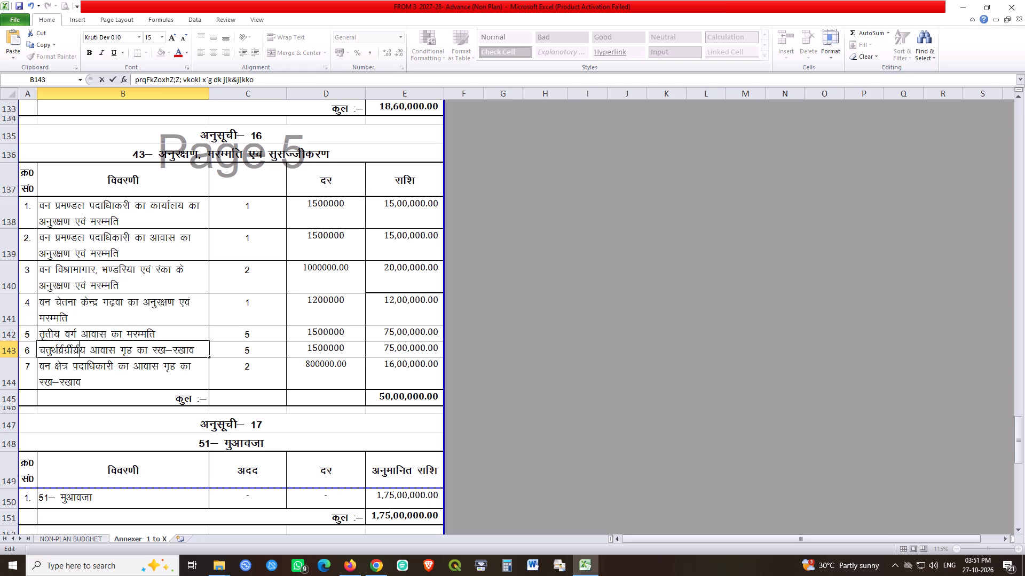
pyautogui.press('Delete')
pyautogui.press('Delete')
pyautogui.press('Return')
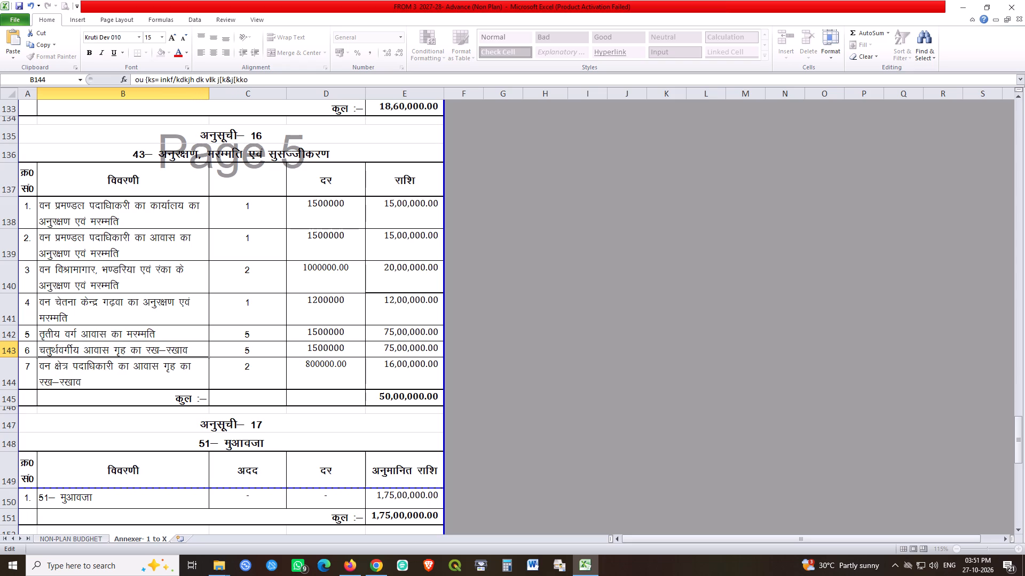
# Set item 4's rate in D141 to 2500000.
pyautogui.click(249, 378)
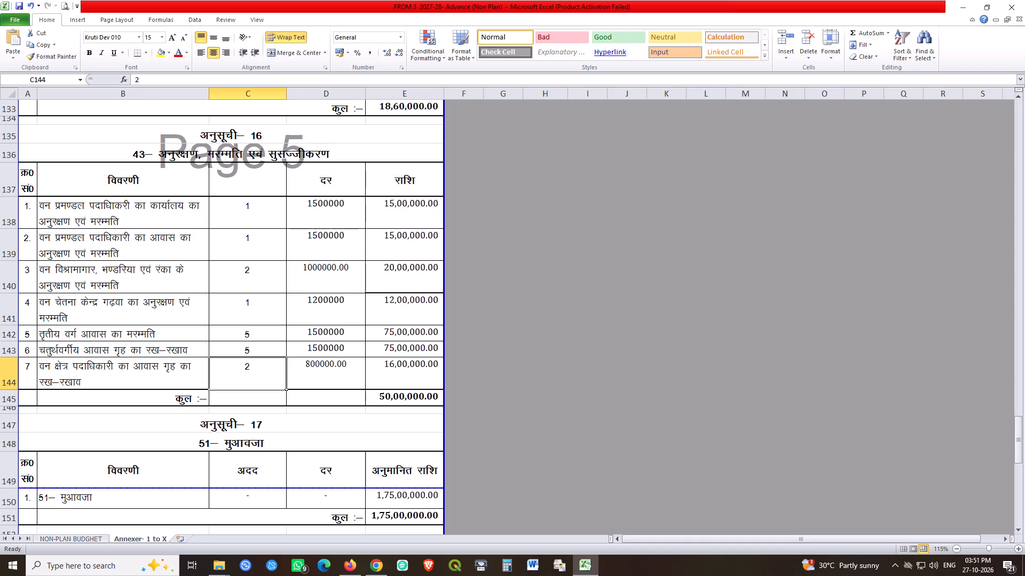
pyautogui.click(265, 333)
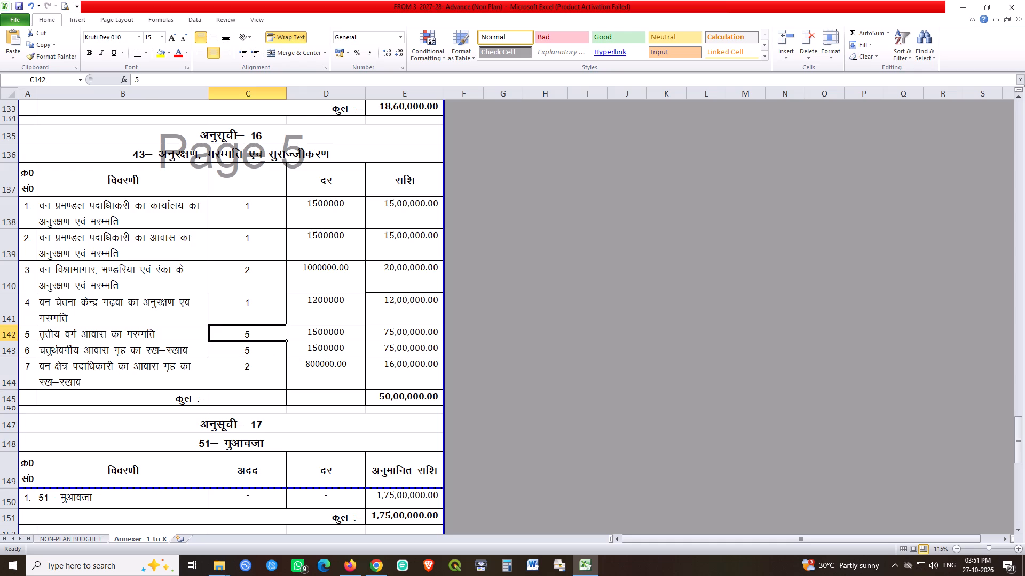
pyautogui.click(338, 335)
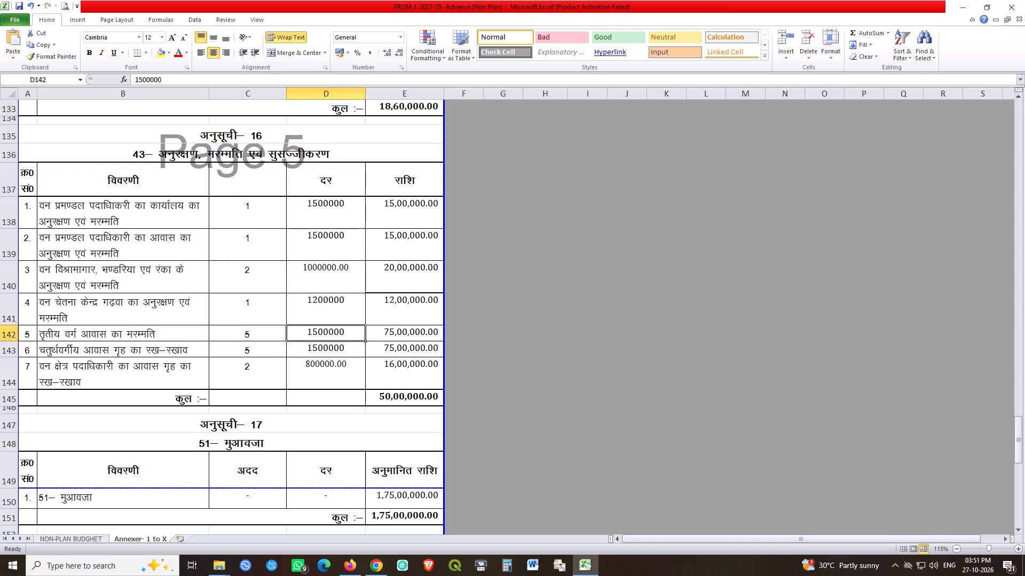
pyautogui.press('Up')
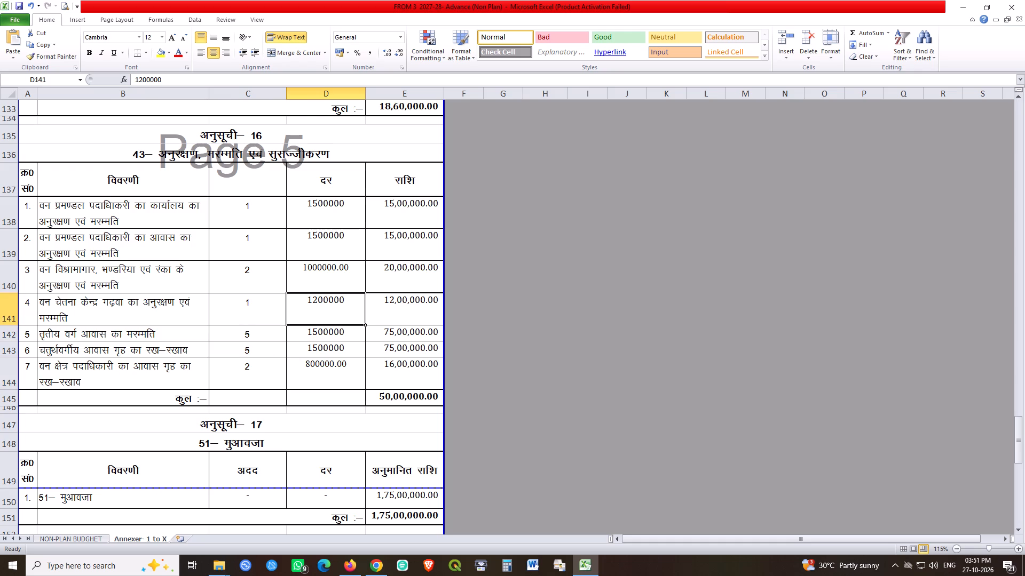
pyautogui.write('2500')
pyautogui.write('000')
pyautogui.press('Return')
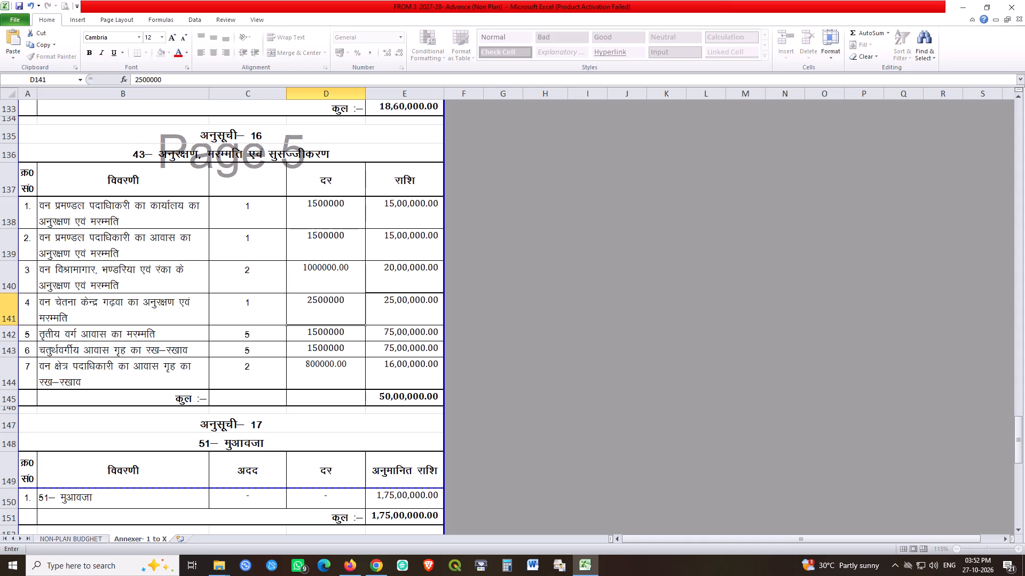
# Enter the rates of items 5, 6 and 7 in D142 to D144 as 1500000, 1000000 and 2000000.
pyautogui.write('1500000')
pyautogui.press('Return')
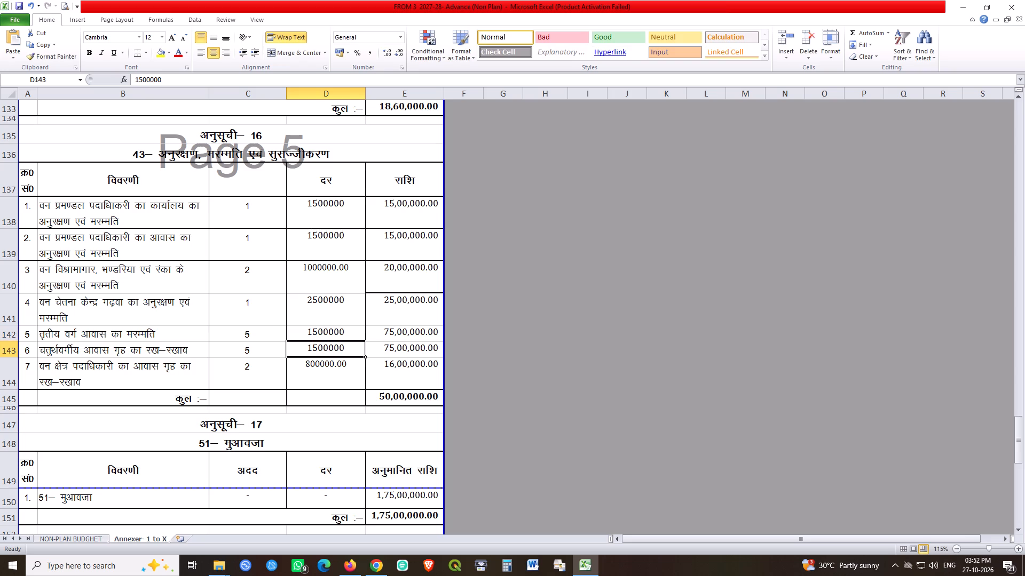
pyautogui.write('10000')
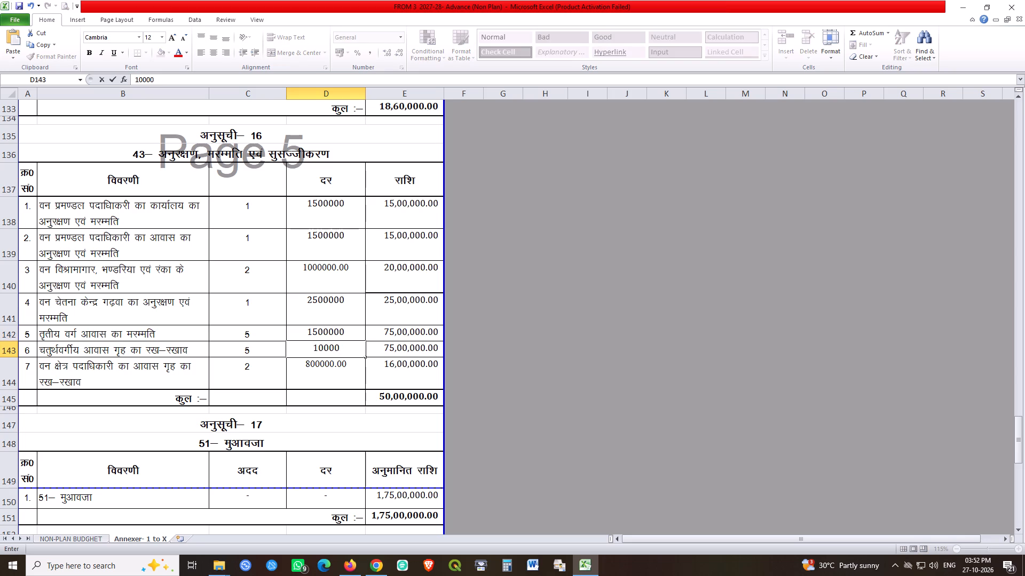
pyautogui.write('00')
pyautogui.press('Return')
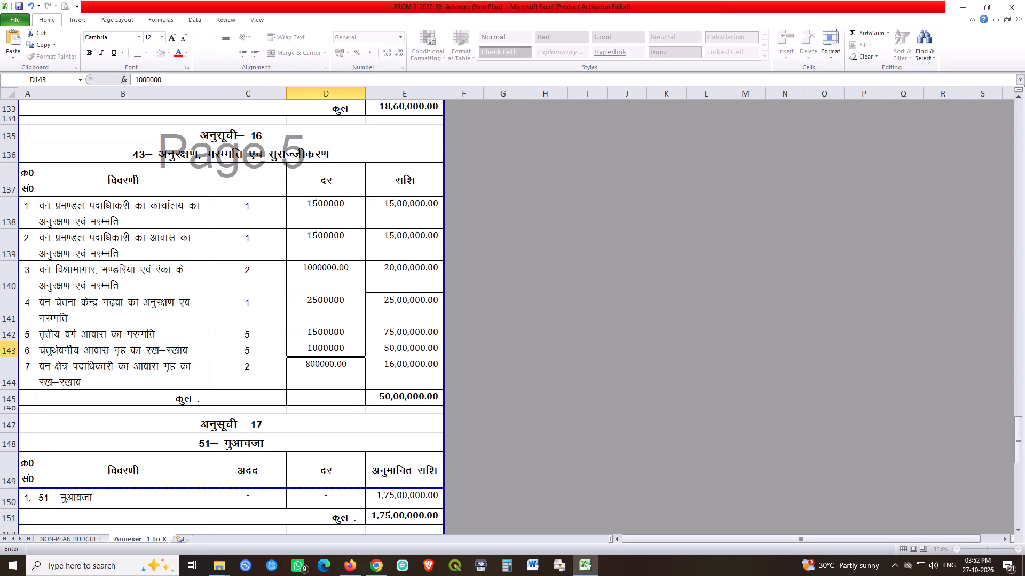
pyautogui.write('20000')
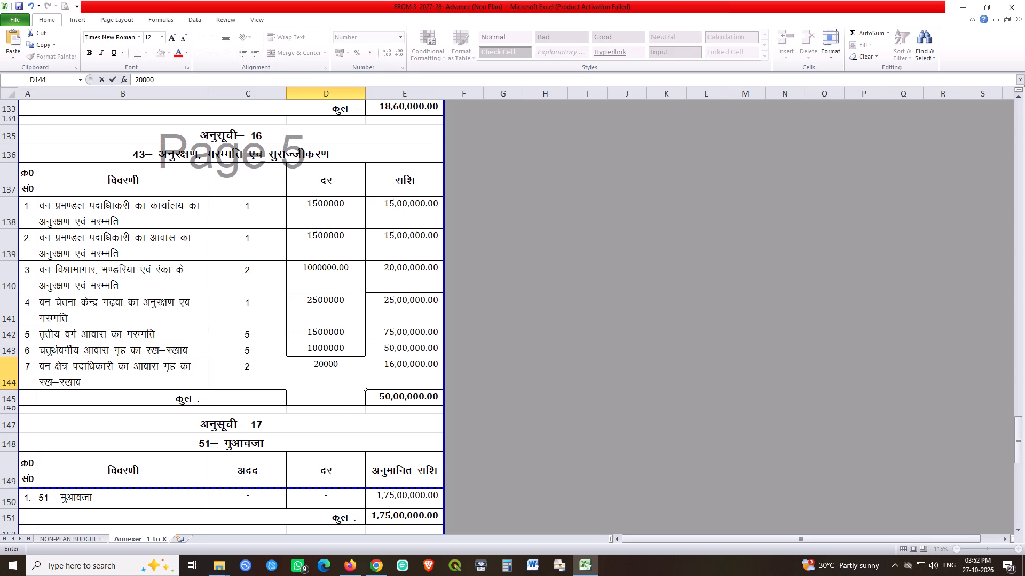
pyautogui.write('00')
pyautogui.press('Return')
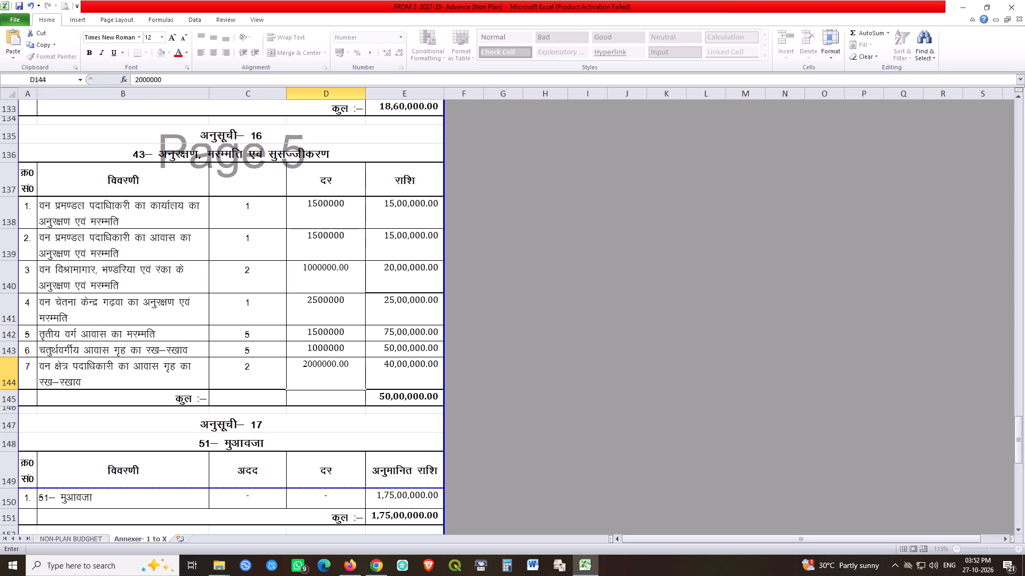
# Set item 7's rate in D144 to 200000 and item 6's rate in D143 to 100000.
pyautogui.doubleClick(326, 359)
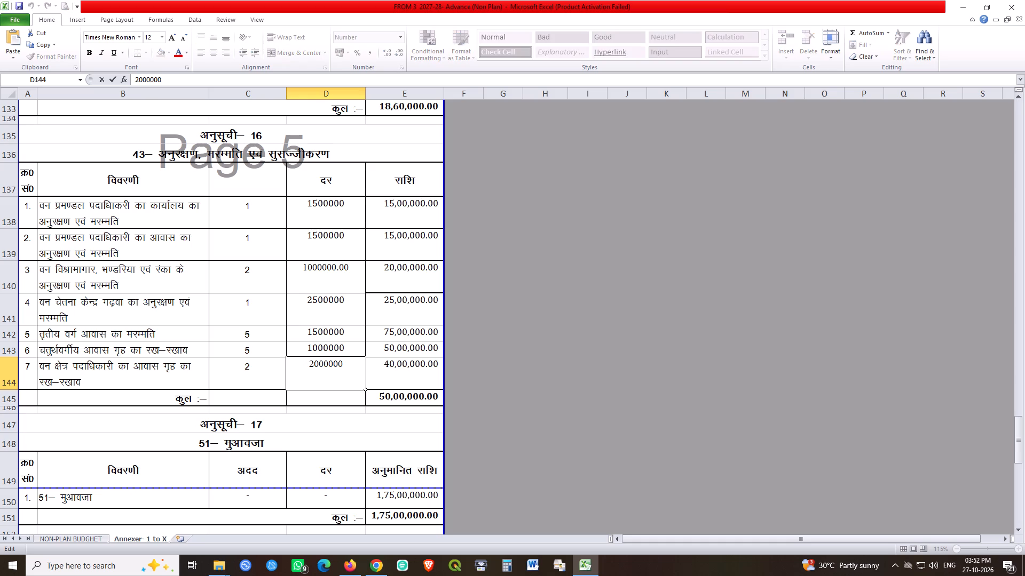
pyautogui.press('Delete')
pyautogui.press('Return')
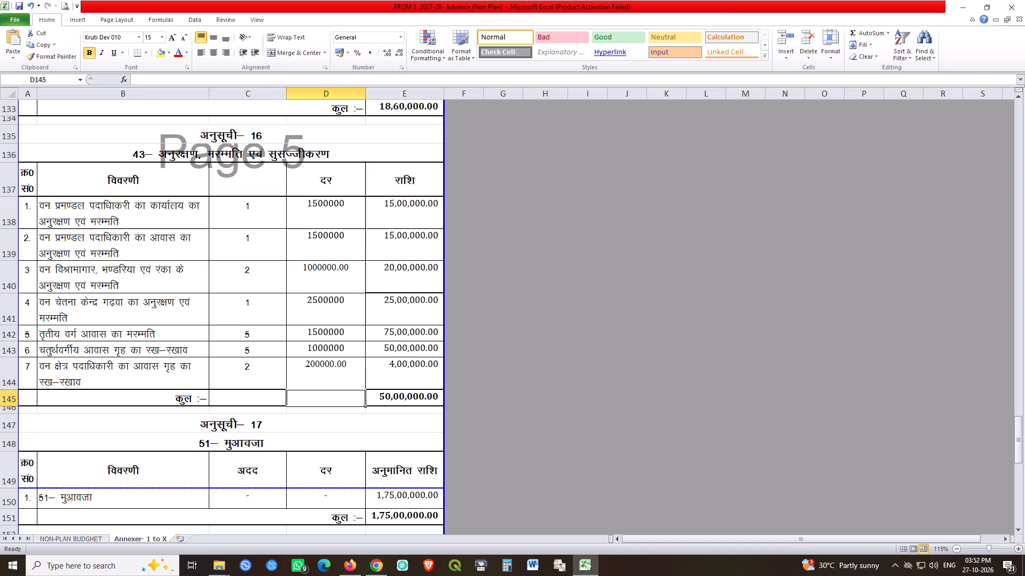
pyautogui.tripleClick(344, 350)
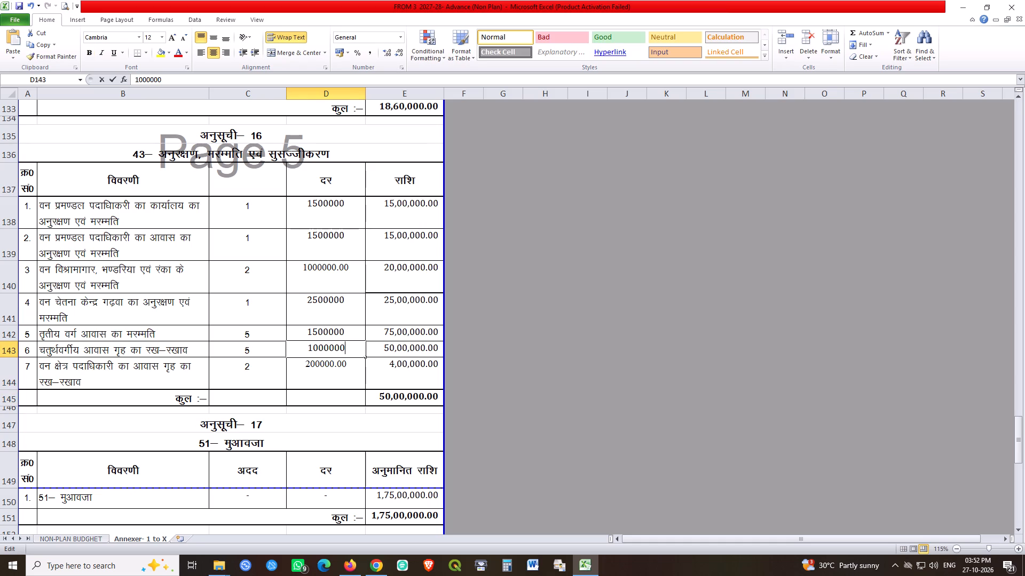
pyautogui.press('BackSpace')
pyautogui.press('Return')
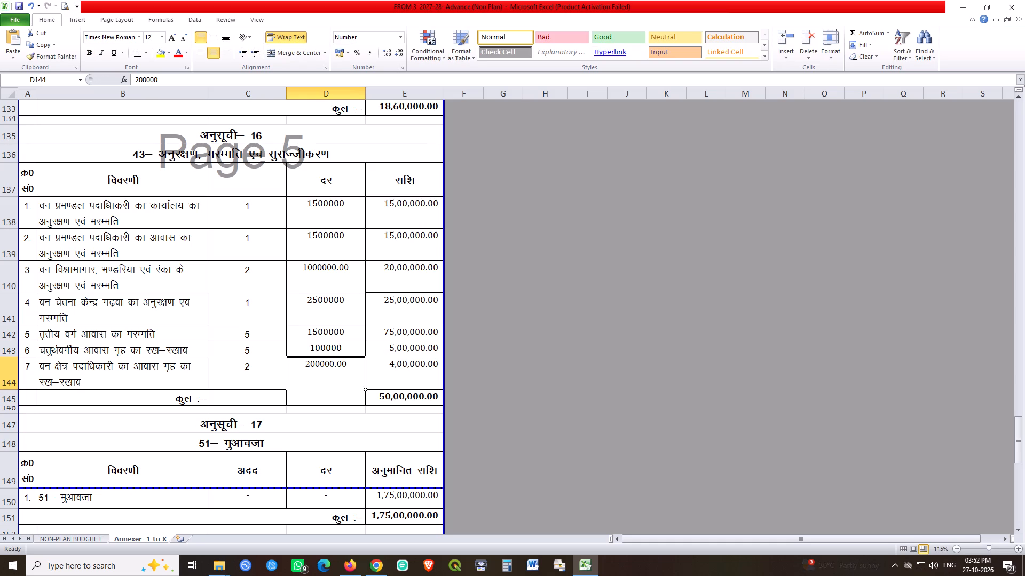
# Copy the formatting of the amount cell E138 onto the rate cells D138 to D144 with Format Painter.
pyautogui.click(398, 220)
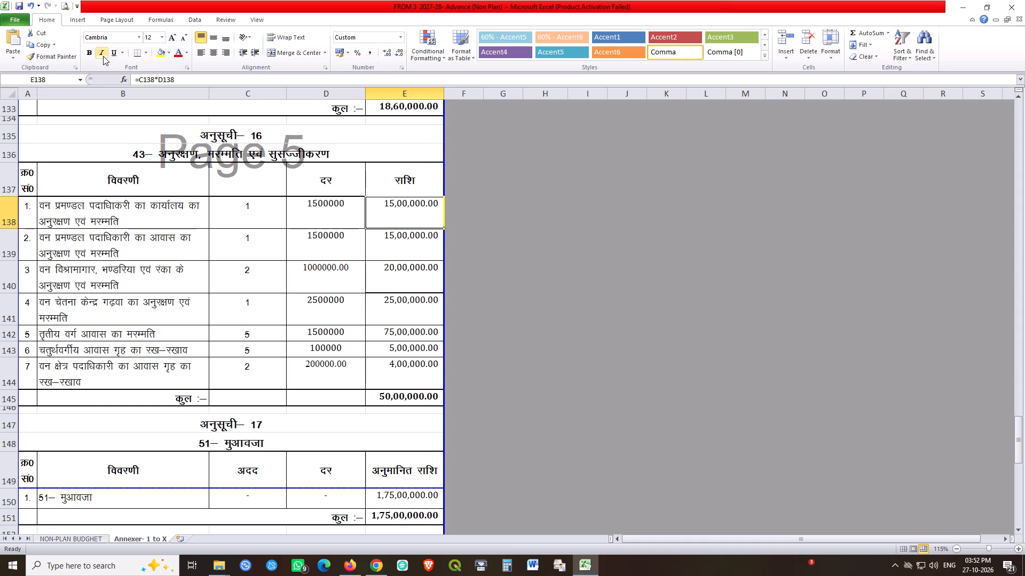
pyautogui.click(67, 56)
pyautogui.moveTo(307, 216); pyautogui.dragTo(307, 362)
pyautogui.click(341, 300)
pyautogui.click(342, 354)
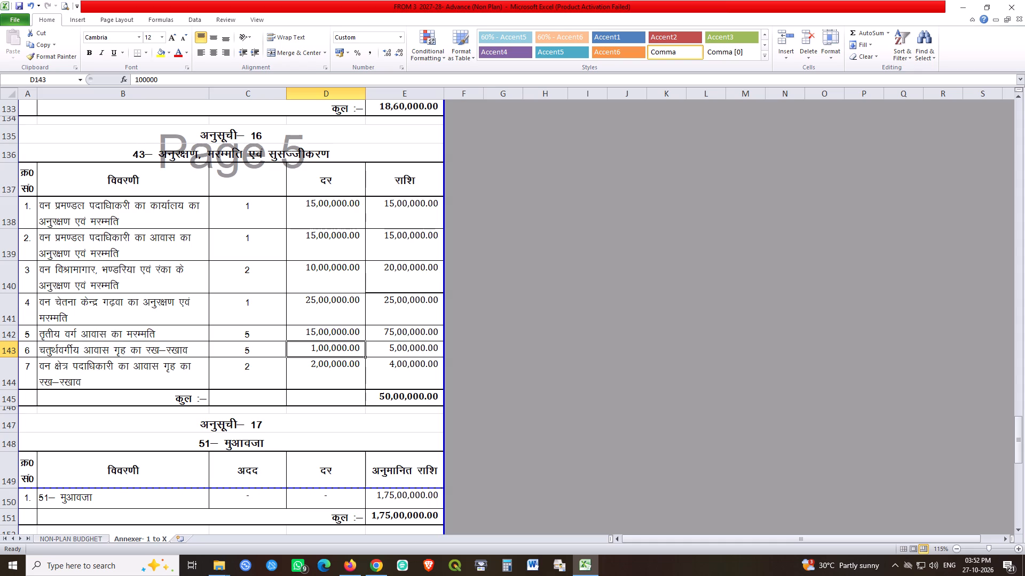
# Set item 5's rate in D142 to 150000.
pyautogui.click(322, 267)
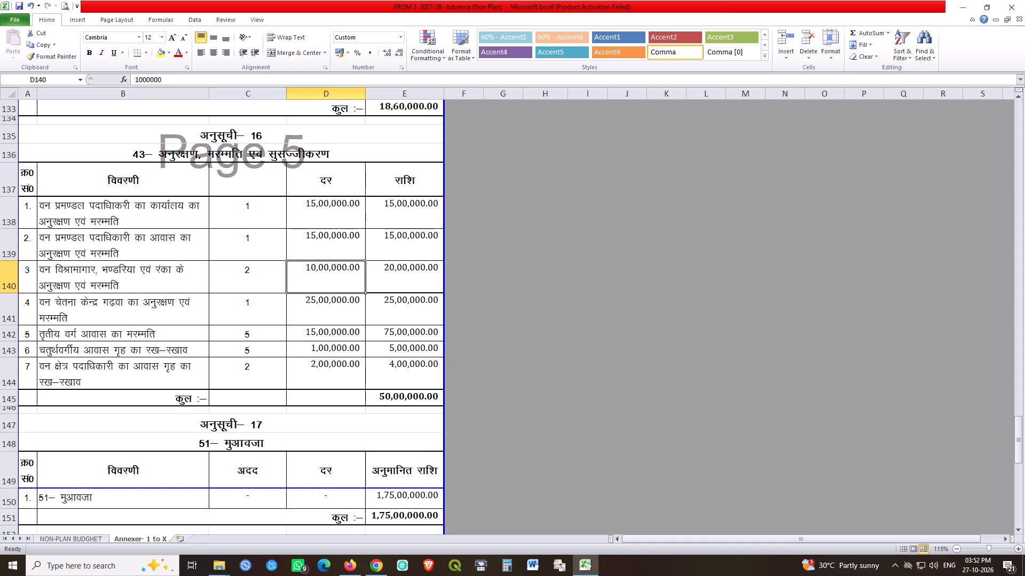
pyautogui.click(334, 296)
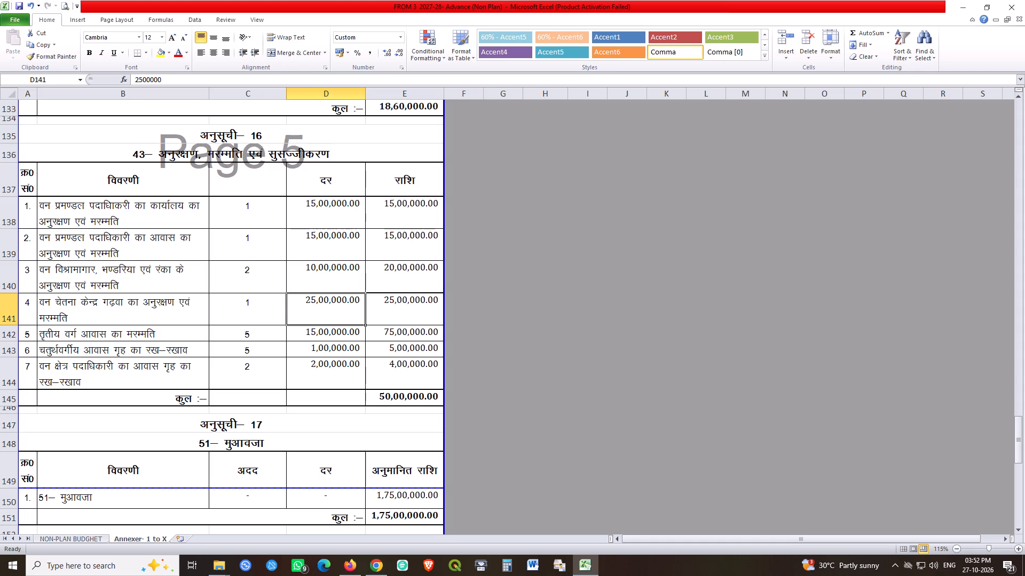
pyautogui.click(324, 327)
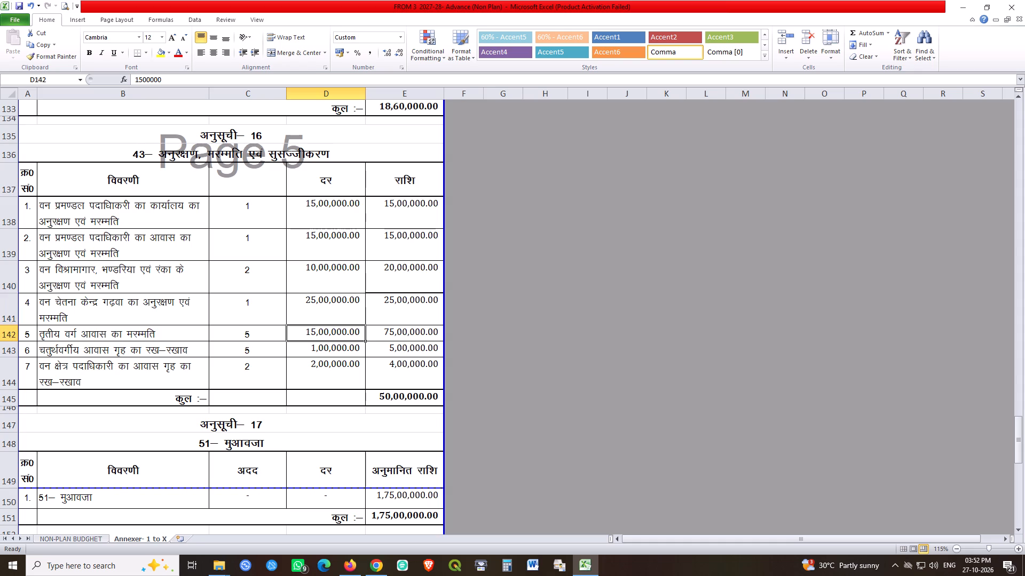
pyautogui.doubleClick(339, 334)
pyautogui.press('Delete')
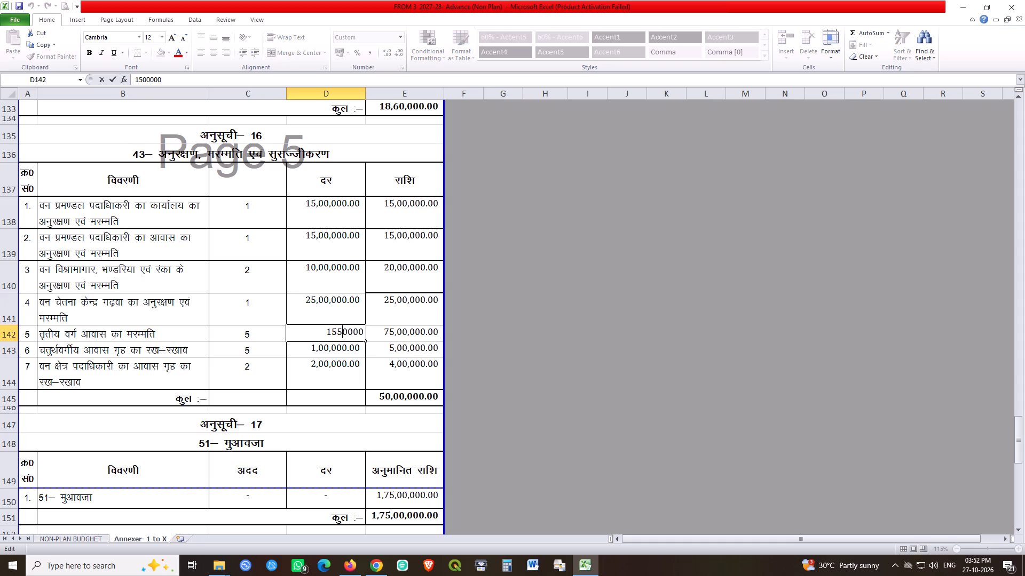
pyautogui.press('Return')
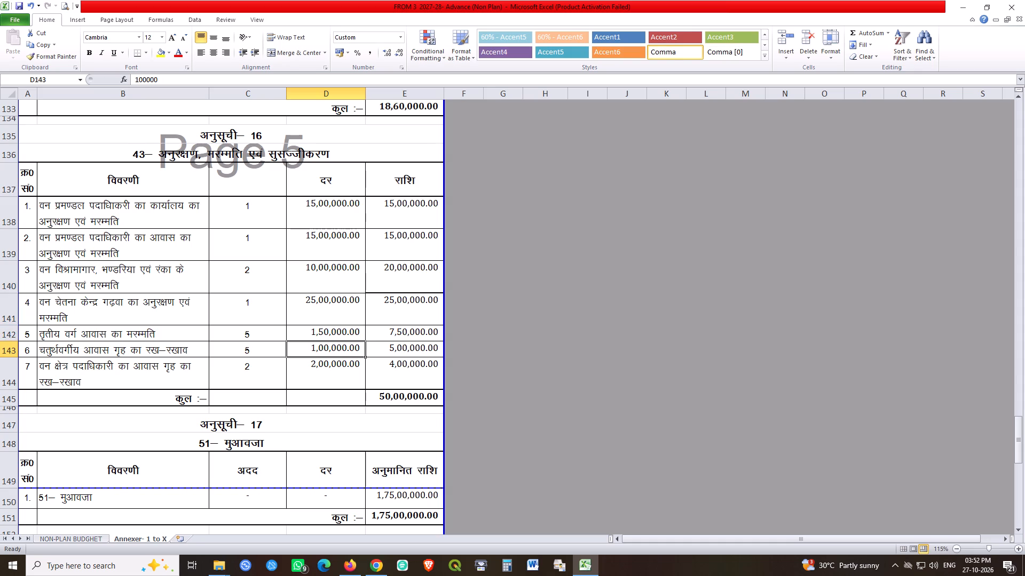
pyautogui.click(344, 347)
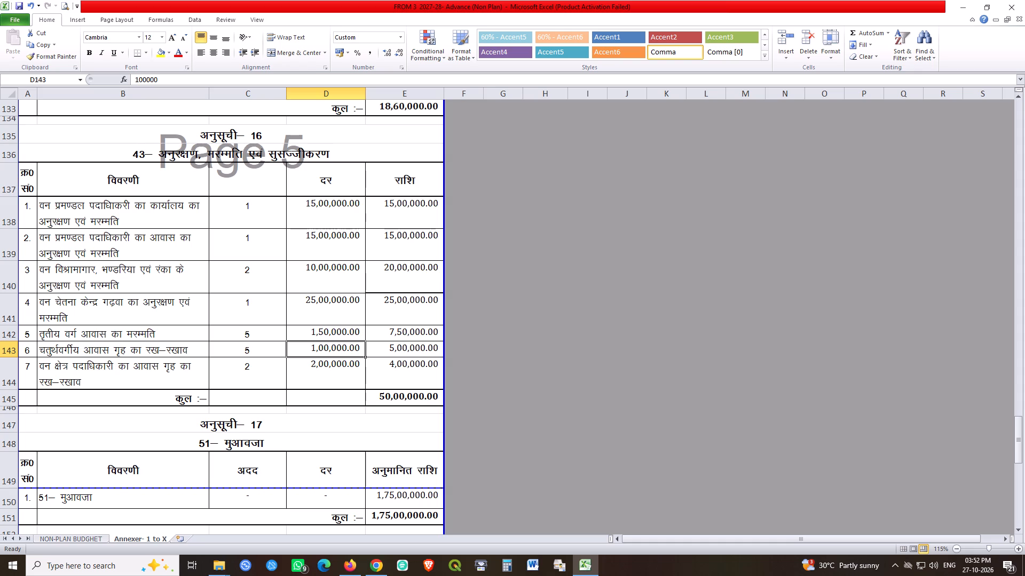
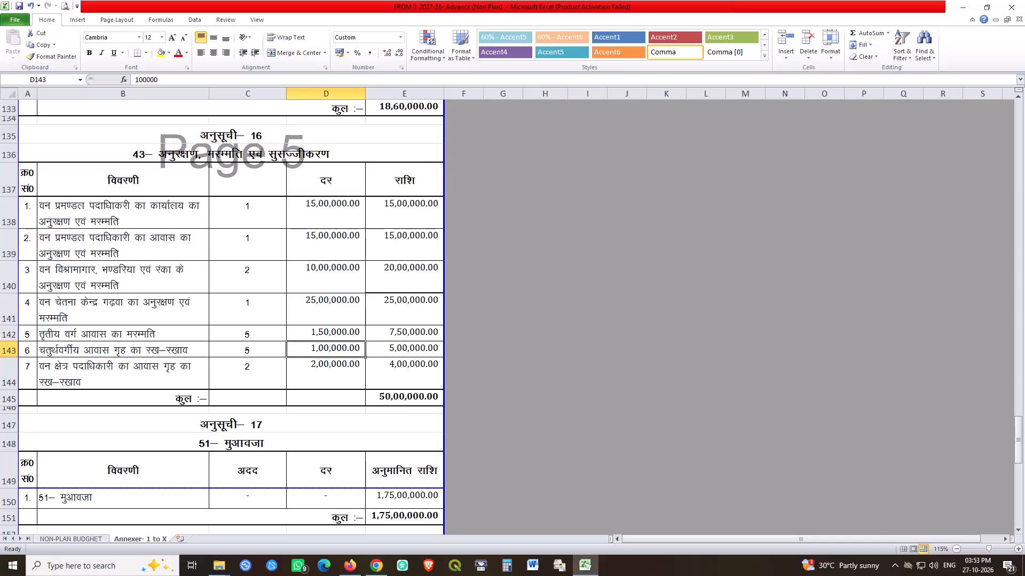
# Check the amount formulas of items 5, 6 and 7 in E142 to E144.
pyautogui.click(343, 372)
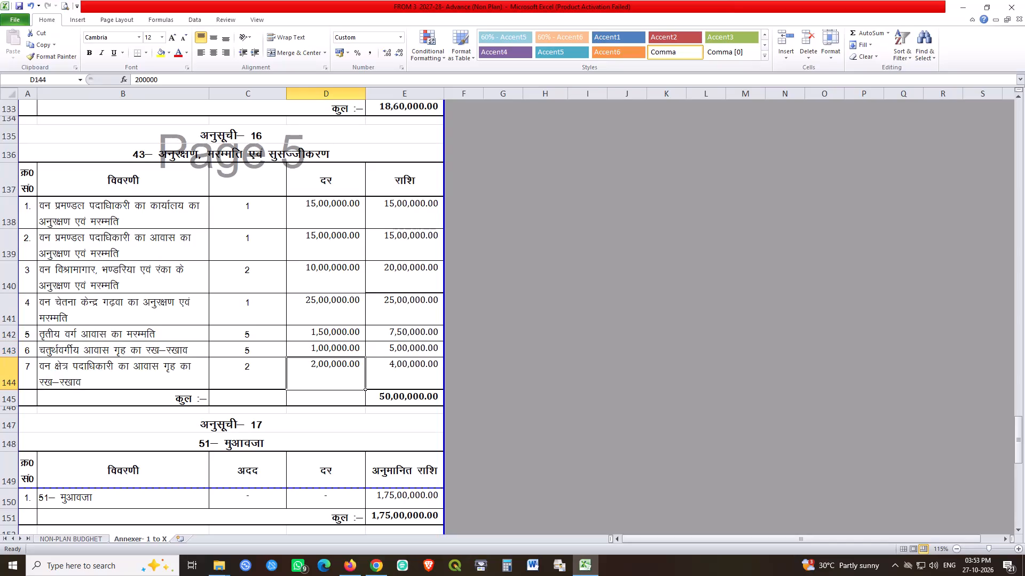
pyautogui.doubleClick(411, 335)
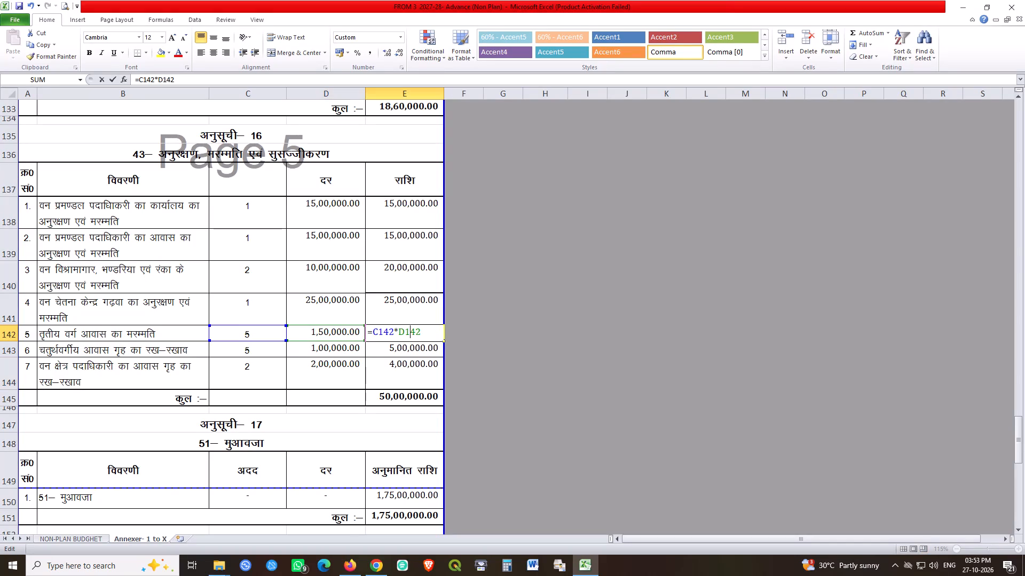
pyautogui.press('Return')
pyautogui.doubleClick(404, 346)
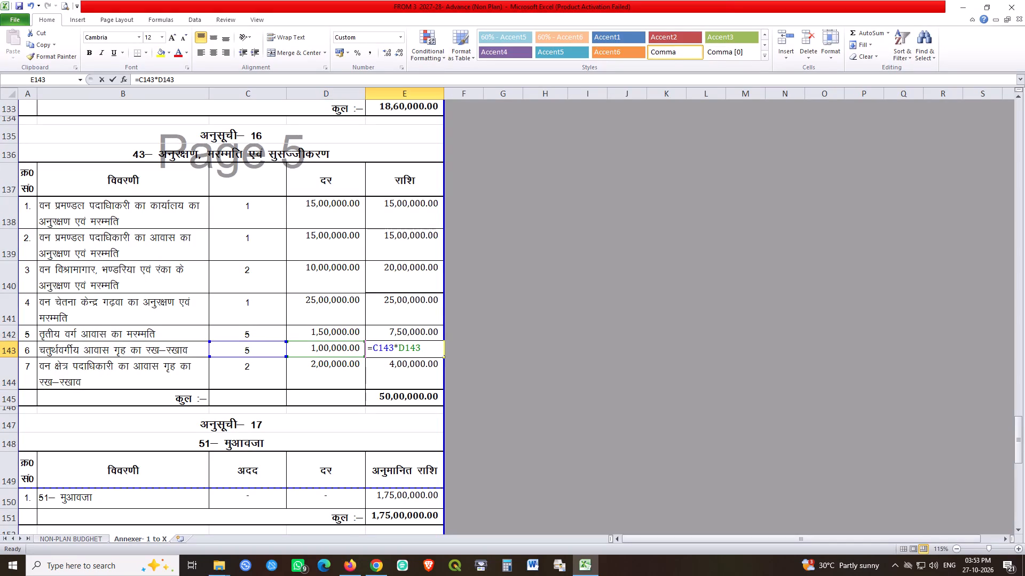
pyautogui.press('Return')
pyautogui.doubleClick(399, 373)
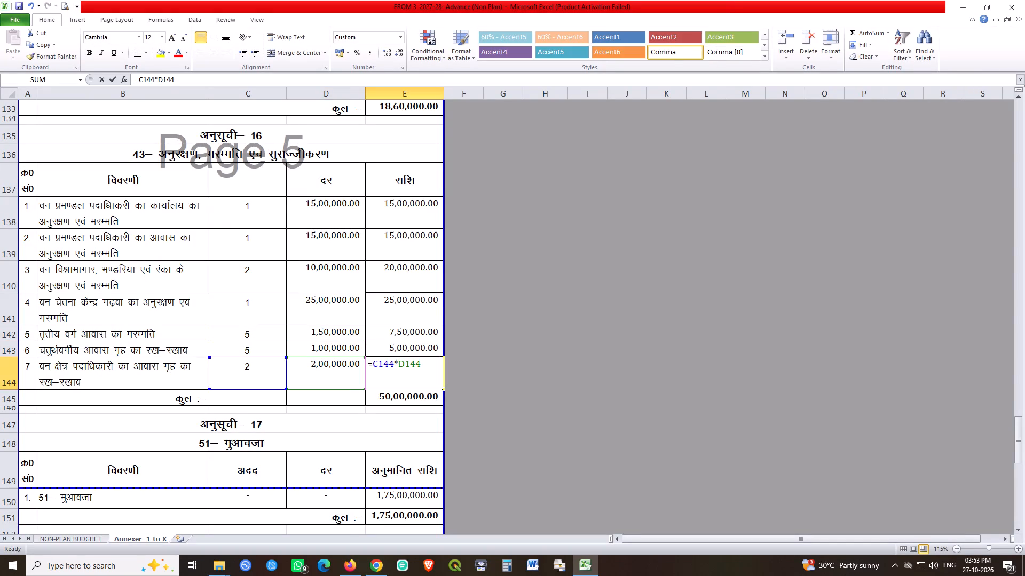
pyautogui.press('Return')
# Extend schedule 16's total formula in E145 to sum E138:E144 and save the workbook.
pyautogui.doubleClick(380, 399)
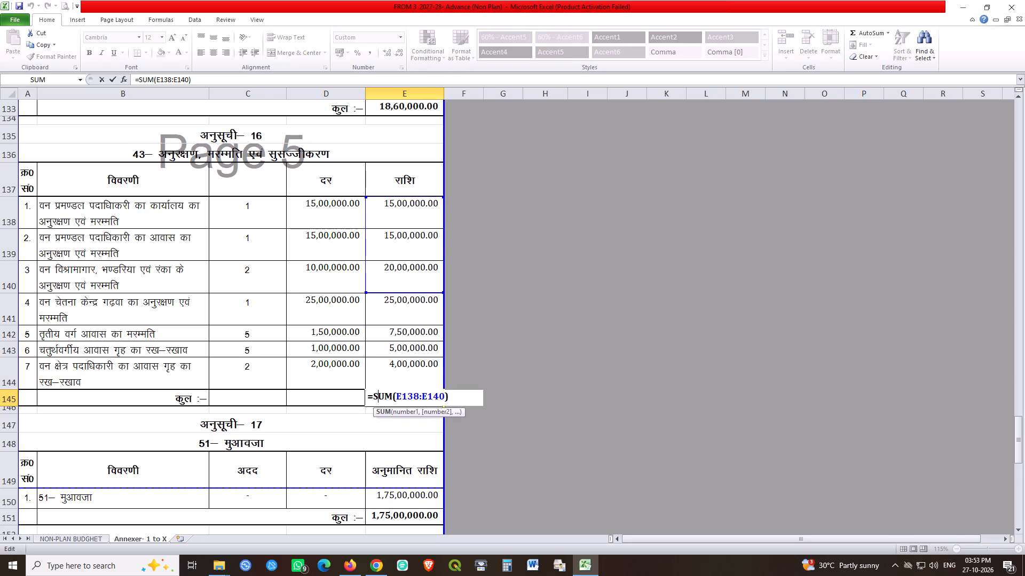
pyautogui.moveTo(366, 293); pyautogui.dragTo(366, 385)
pyautogui.press('Return')
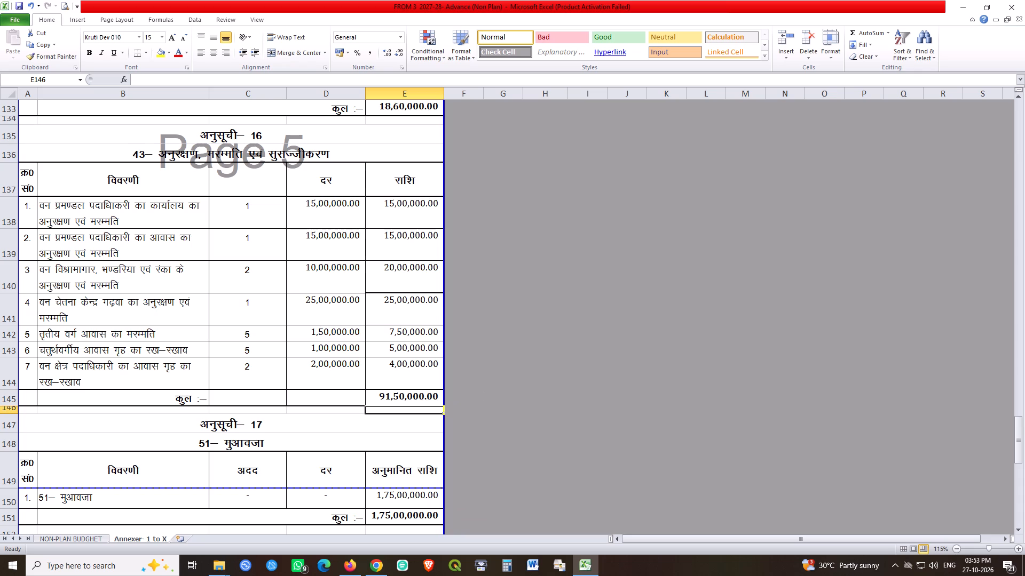
pyautogui.hotkey('ctrl', 's')
pyautogui.hotkey('ctrl', 's')
pyautogui.hotkey('ctrl', 's')
pyautogui.hotkey('ctrl', 's')
# AutoFit the height of blank row 146 and insert four blank rows above the schedule 17 heading.
pyautogui.doubleClick(17, 413)
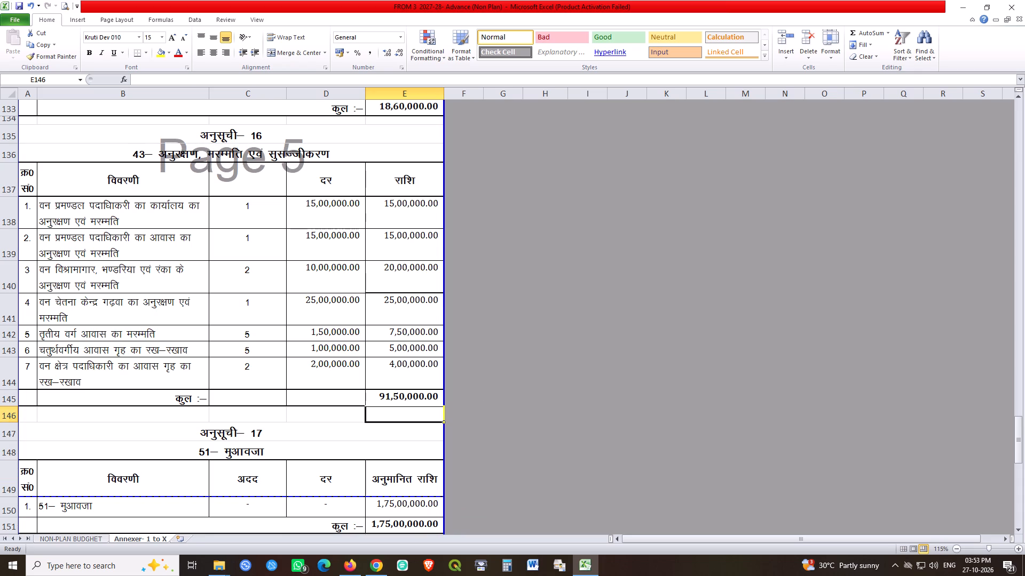
pyautogui.click(14, 425)
pyautogui.click(13, 429)
pyautogui.hotkey('ctrl', '+')
pyautogui.hotkey('ctrl', '+')
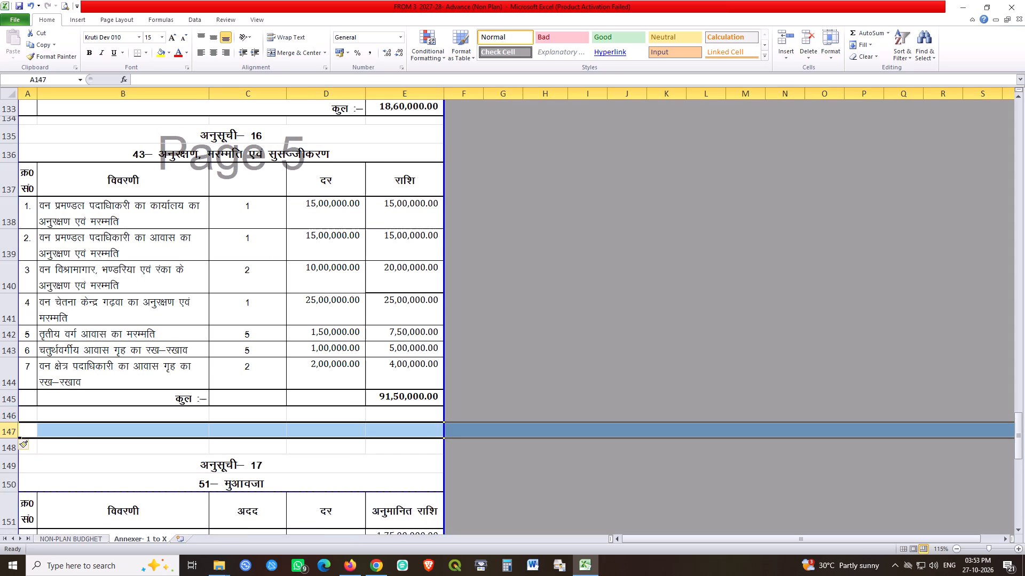
pyautogui.hotkey('ctrl', '+')
pyautogui.hotkey('ctrl', '+')
pyautogui.click(240, 459)
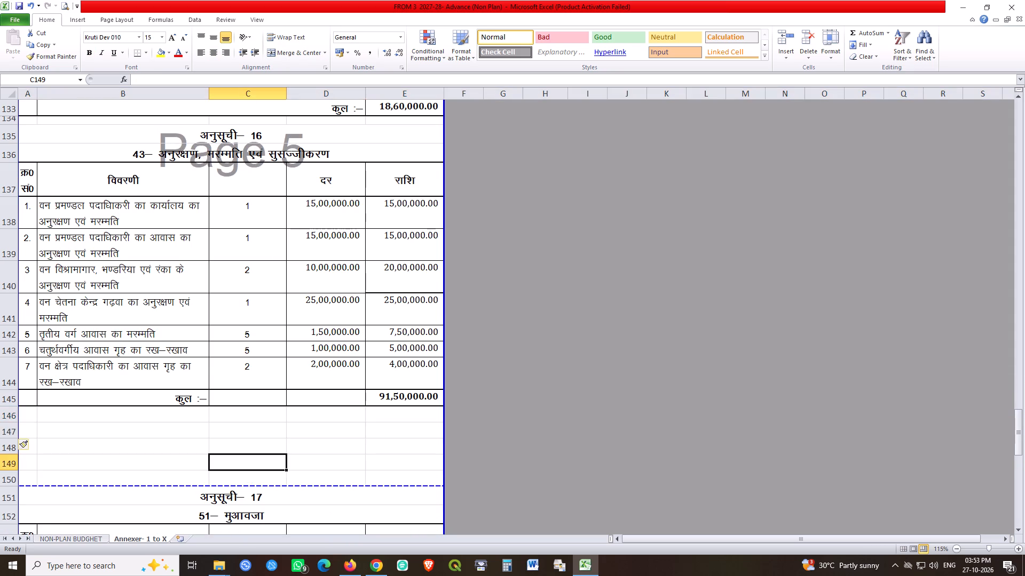
# Move the two-line officer signature block from D158:D159 to D149:D150, below schedule 16.
pyautogui.scroll(-4, 502, 418)
pyautogui.moveTo(320, 348); pyautogui.dragTo(318, 369)
pyautogui.hotkey('ctrl', 'x')
pyautogui.scroll(1, 344, 365)
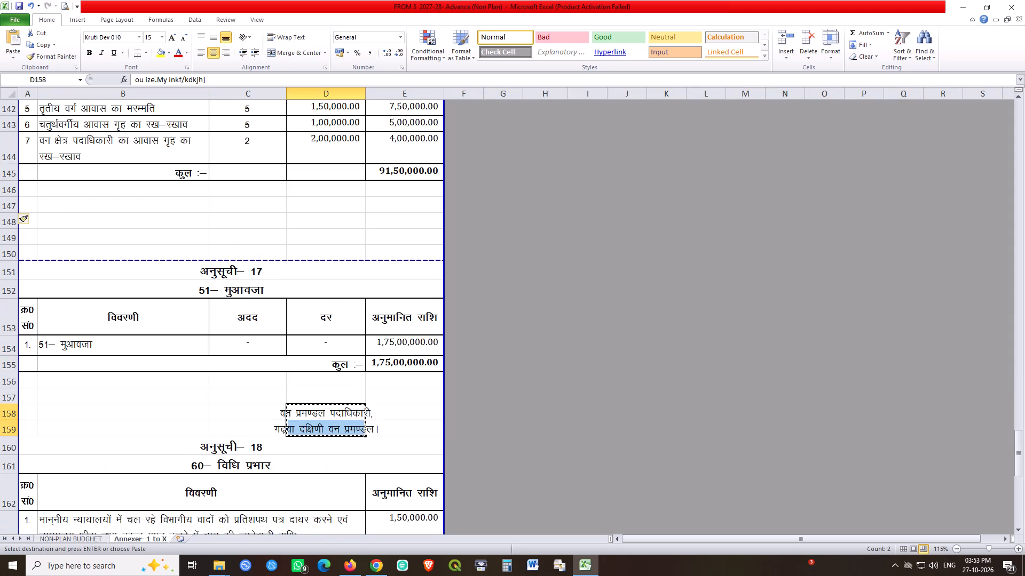
pyautogui.click(356, 222)
pyautogui.click(354, 235)
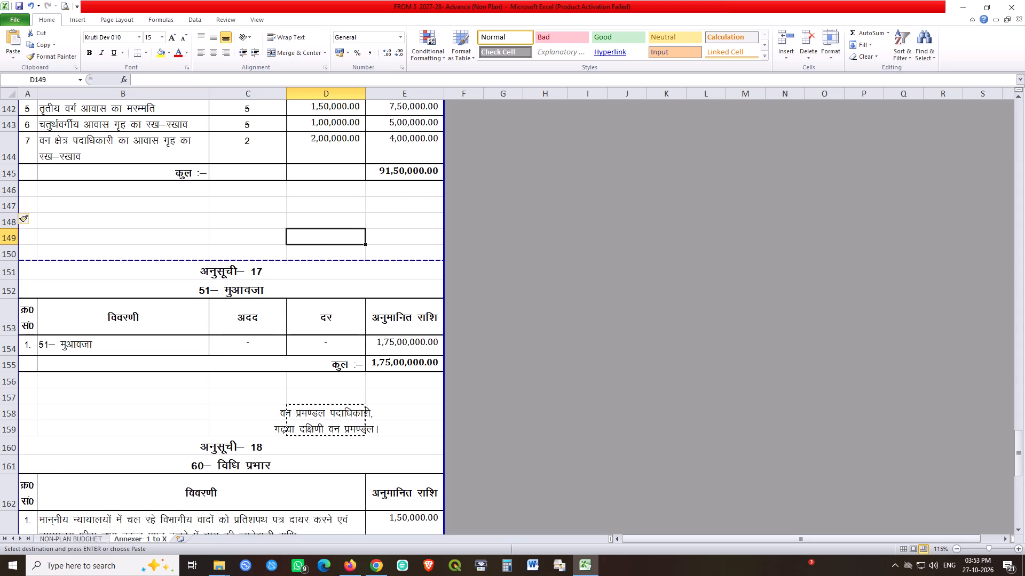
pyautogui.press('Return')
pyautogui.click(415, 218)
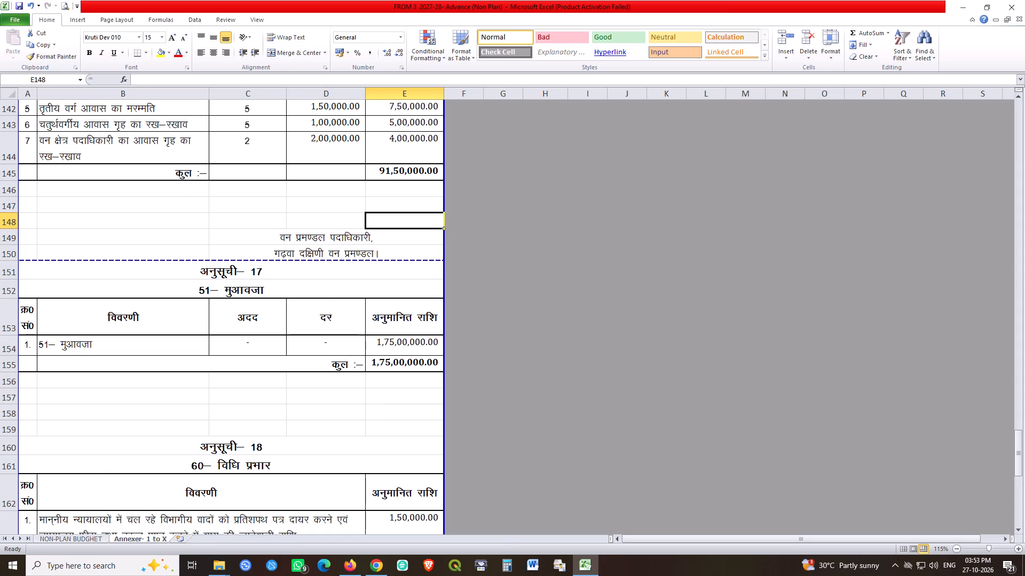
# Delete two blank rows at row 157 above the schedule 18 heading and save the workbook.
pyautogui.click(15, 396)
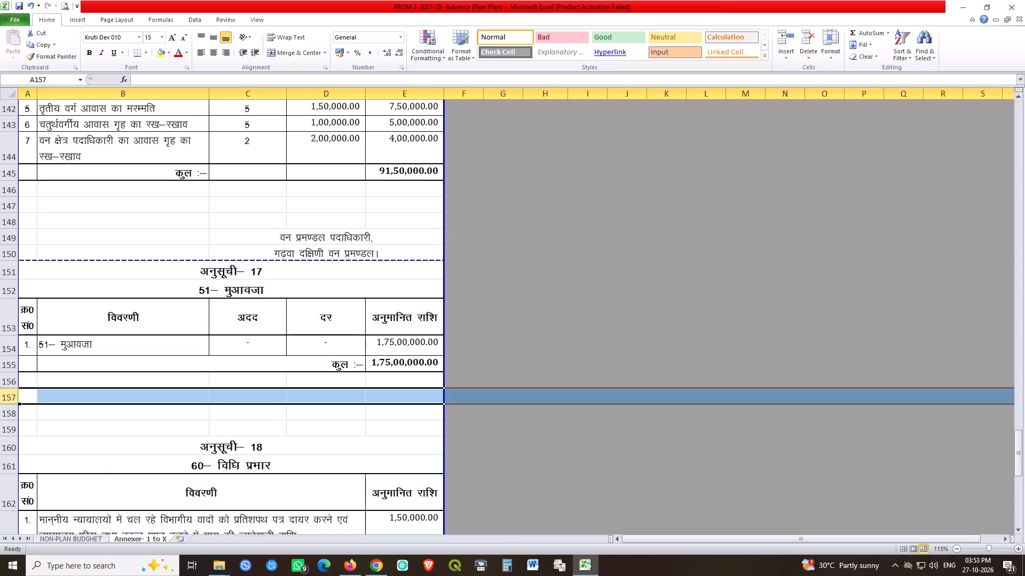
pyautogui.hotkey('ctrl', '-')
pyautogui.hotkey('ctrl', '-')
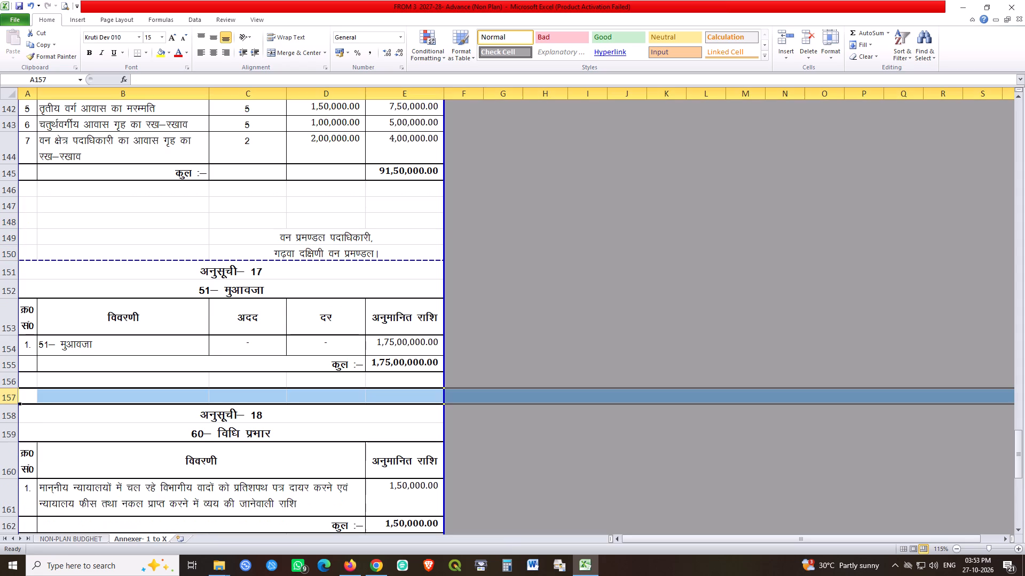
pyautogui.click(502, 294)
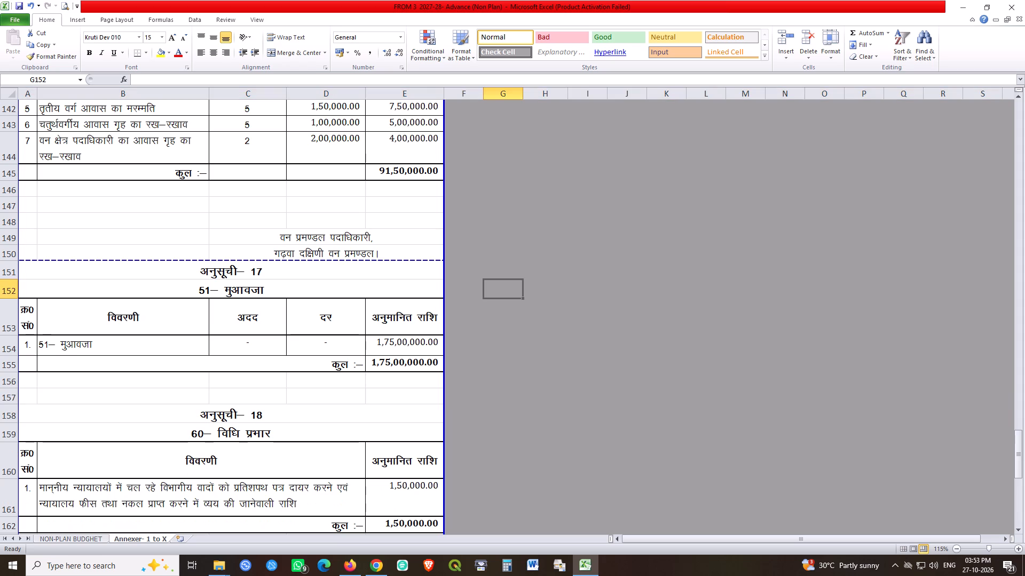
pyautogui.scroll(-7, 374, 350)
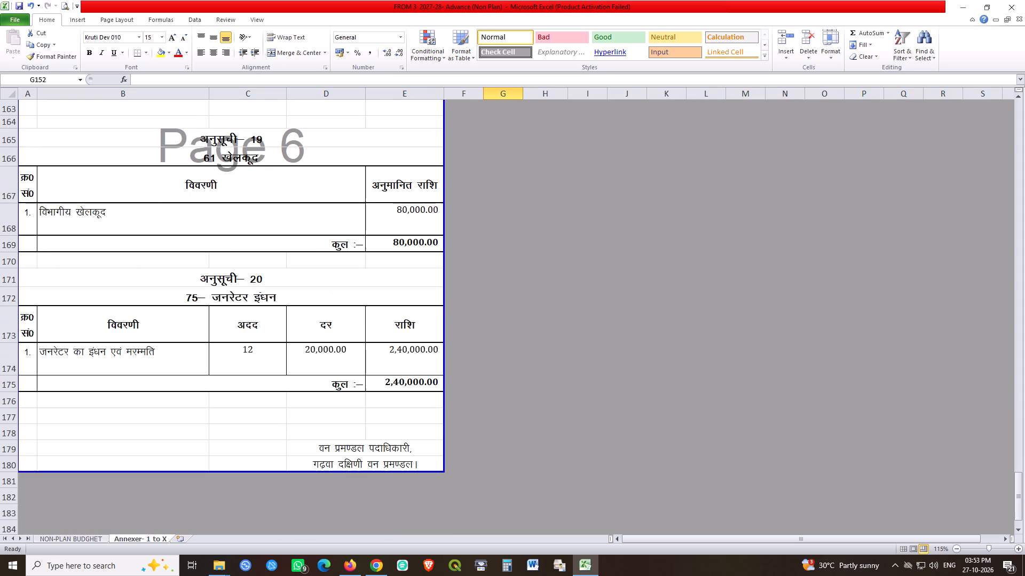
pyautogui.hotkey('ctrl', 's')
pyautogui.hotkey('ctrl', 's')
# Review the page layout of the Annexer- 1 to X sheet in print preview, through to the last page.
pyautogui.hotkey('ctrl', 'F2')
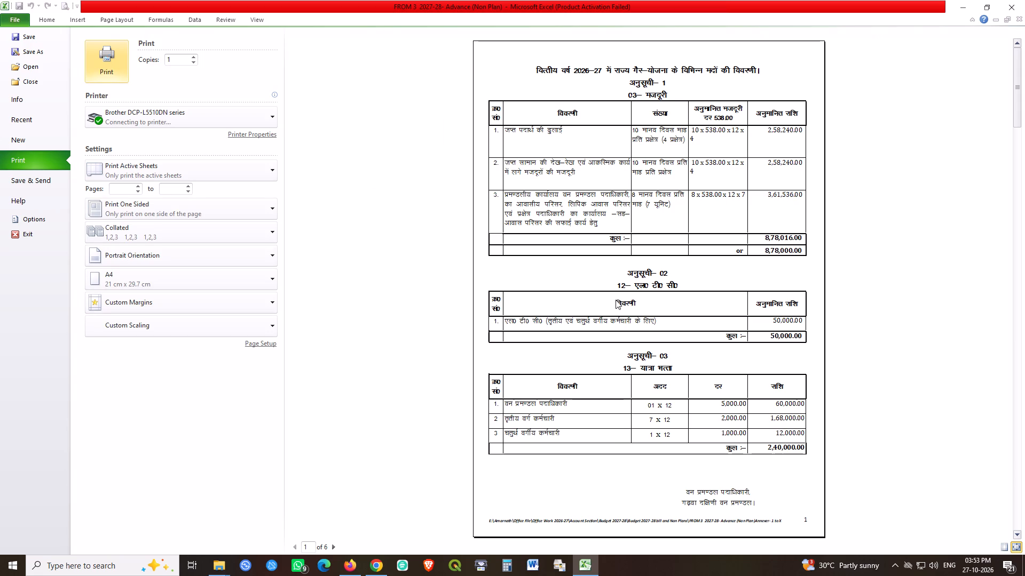
pyautogui.scroll(-2, 616, 300)
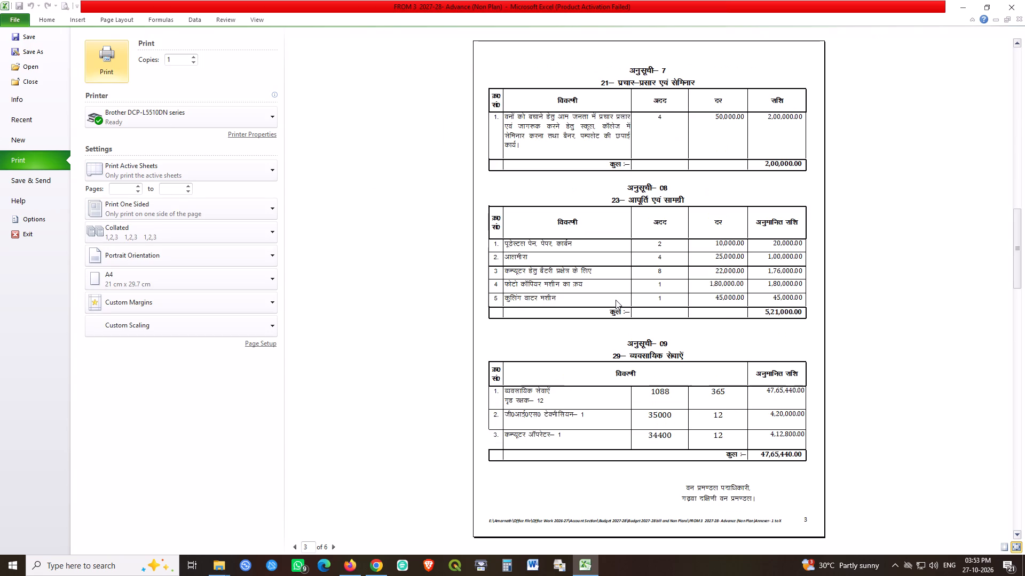
pyautogui.scroll(-2, 616, 300)
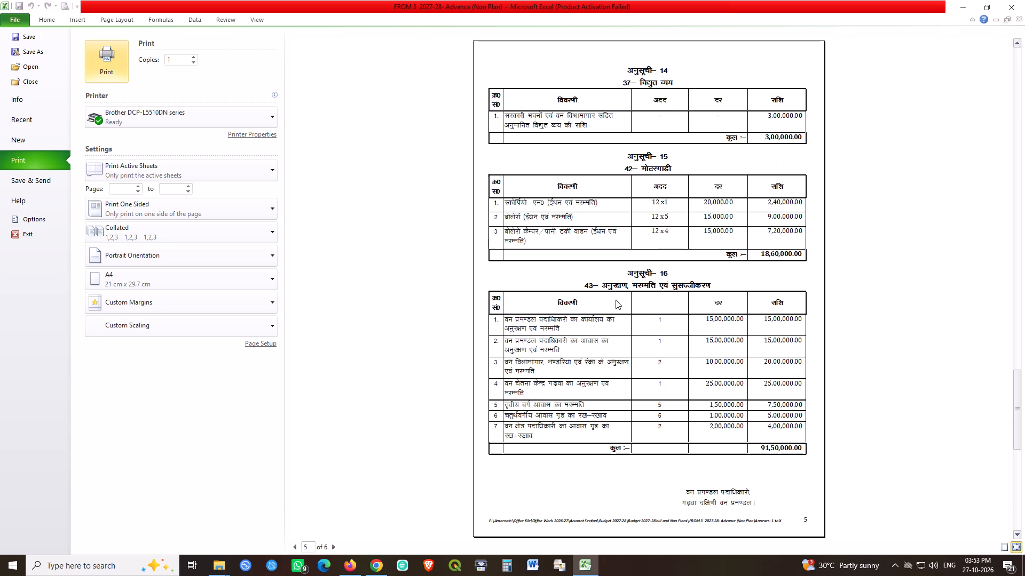
pyautogui.scroll(-1, 616, 300)
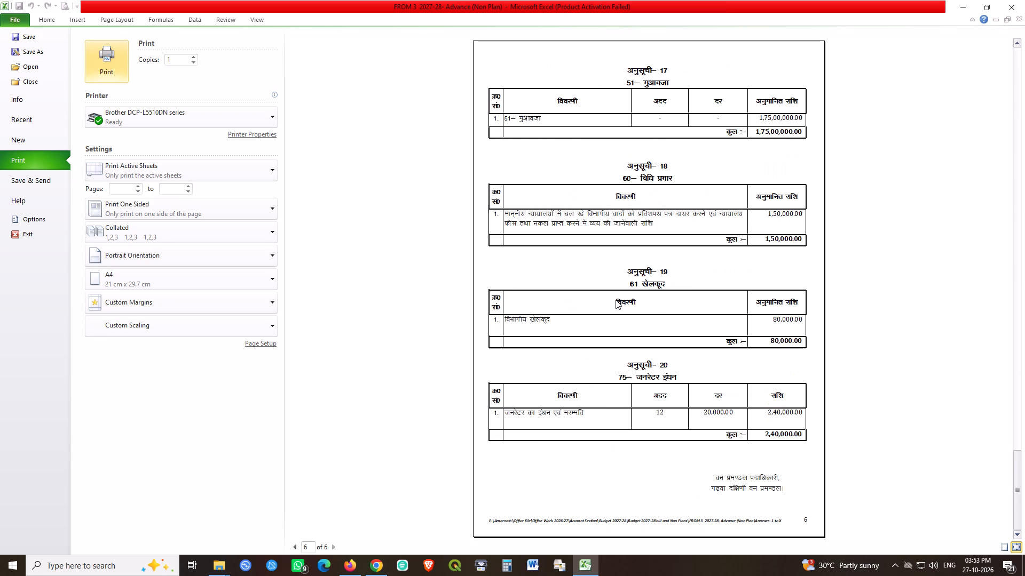
pyautogui.scroll(-4, 616, 300)
pyautogui.press('Escape')
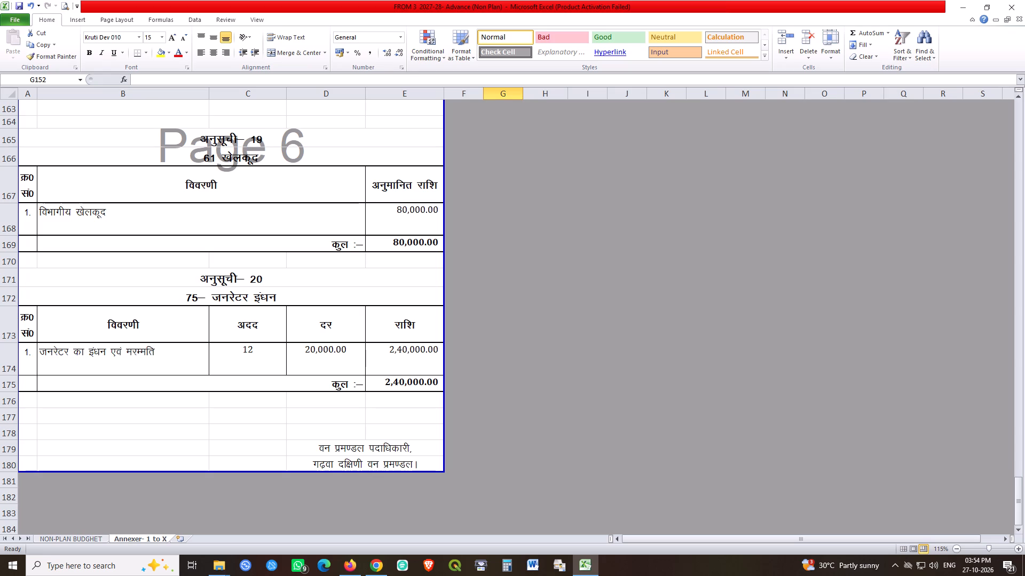
# Save the workbook.
pyautogui.hotkey('ctrl', 's')
pyautogui.hotkey('ctrl', 's')
pyautogui.hotkey('ctrl', 's')
# Check the linked amount for head 43 in D22 of the NON-PLAN BUDGHET sheet.
pyautogui.click(82, 536)
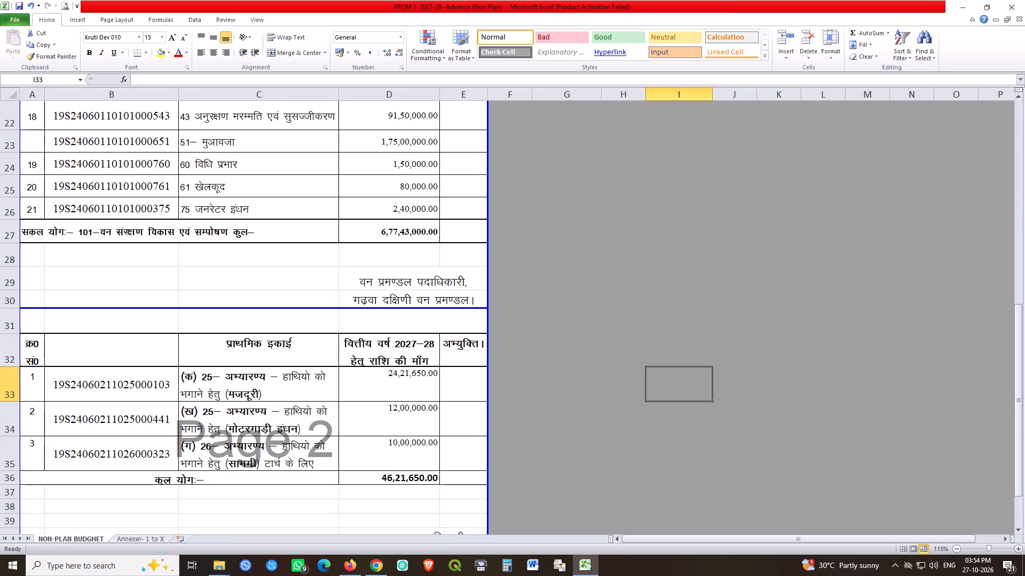
pyautogui.scroll(2, 303, 378)
pyautogui.click(242, 207)
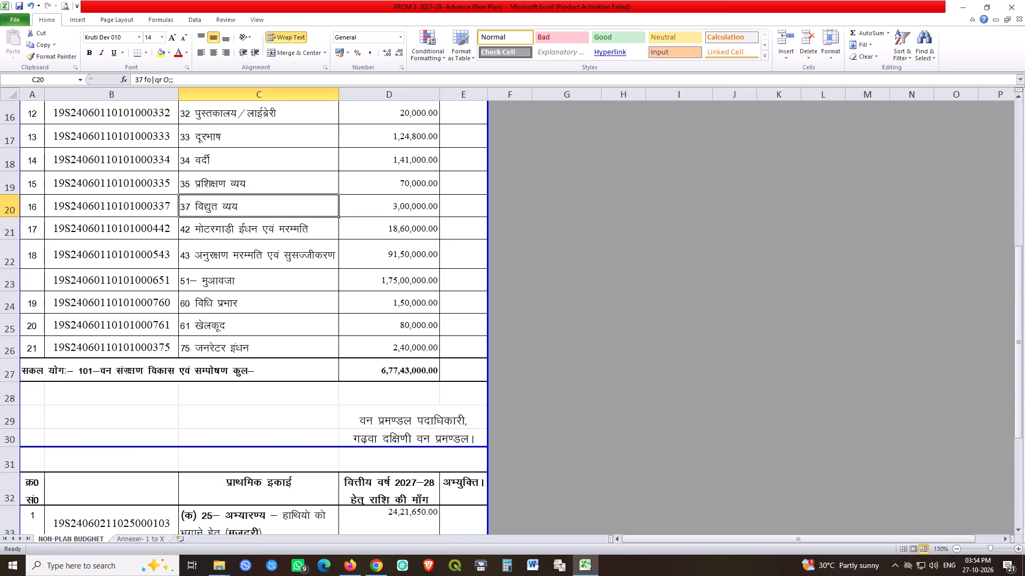
pyautogui.click(274, 263)
pyautogui.click(376, 259)
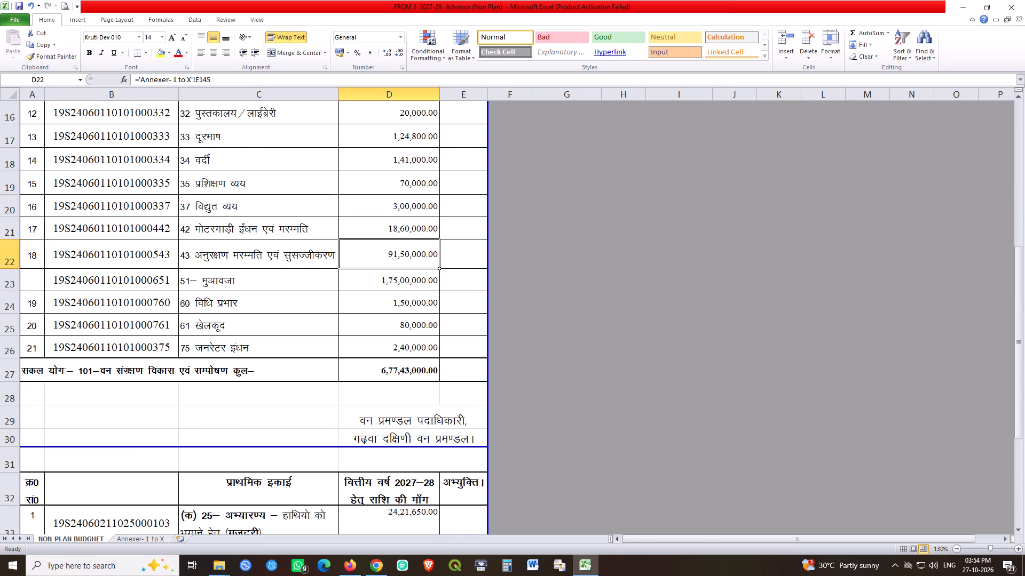
# Save the workbook with the NON-PLAN BUDGHET sheet open.
pyautogui.hotkey('ctrl', 's')
pyautogui.hotkey('ctrl', 's')
pyautogui.hotkey('ctrl', 's')
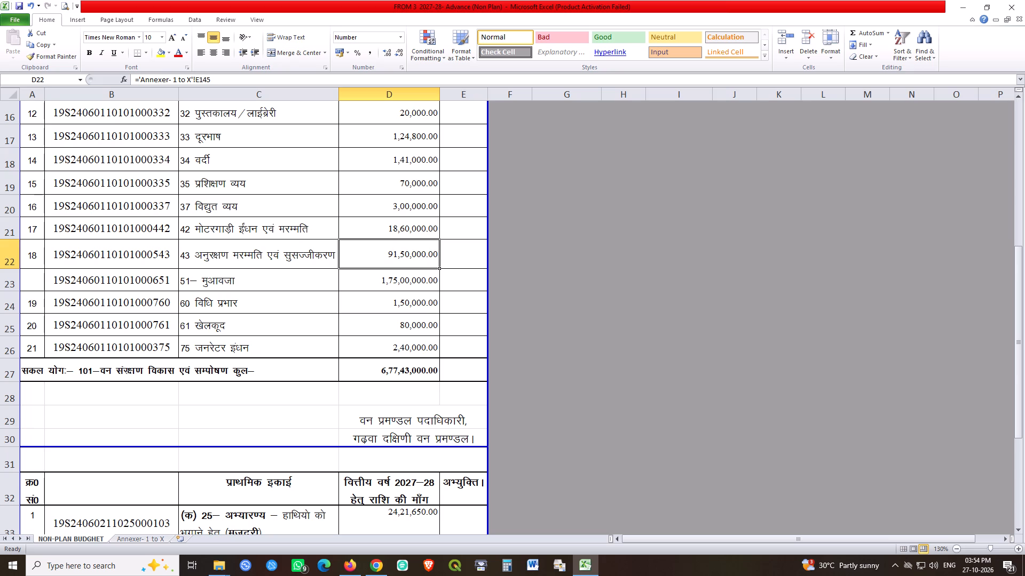
pyautogui.tripleClick(16, 5)
pyautogui.click(16, 5)
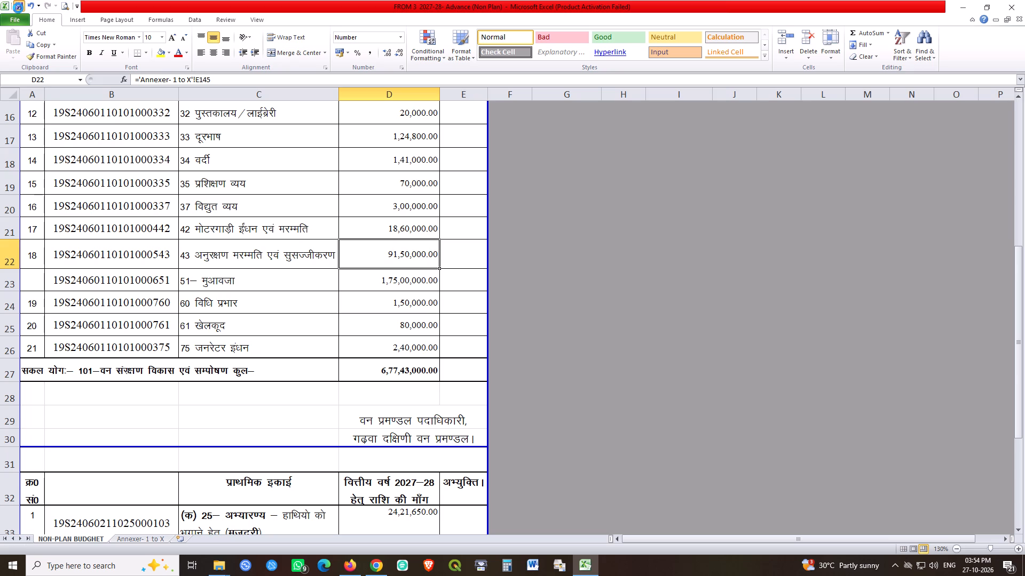
pyautogui.doubleClick(18, 8)
pyautogui.click(550, 335)
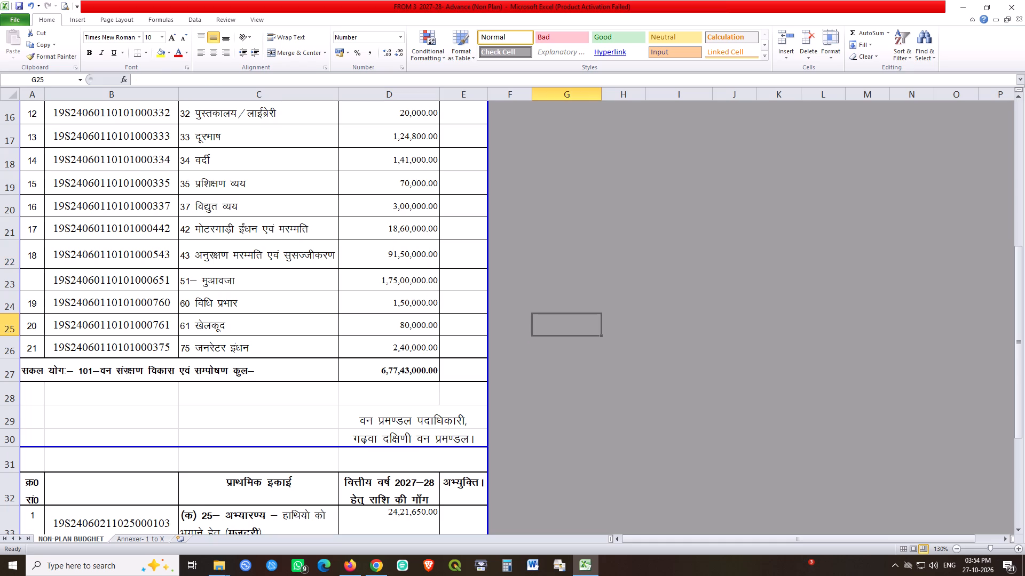
pyautogui.click(17, 6)
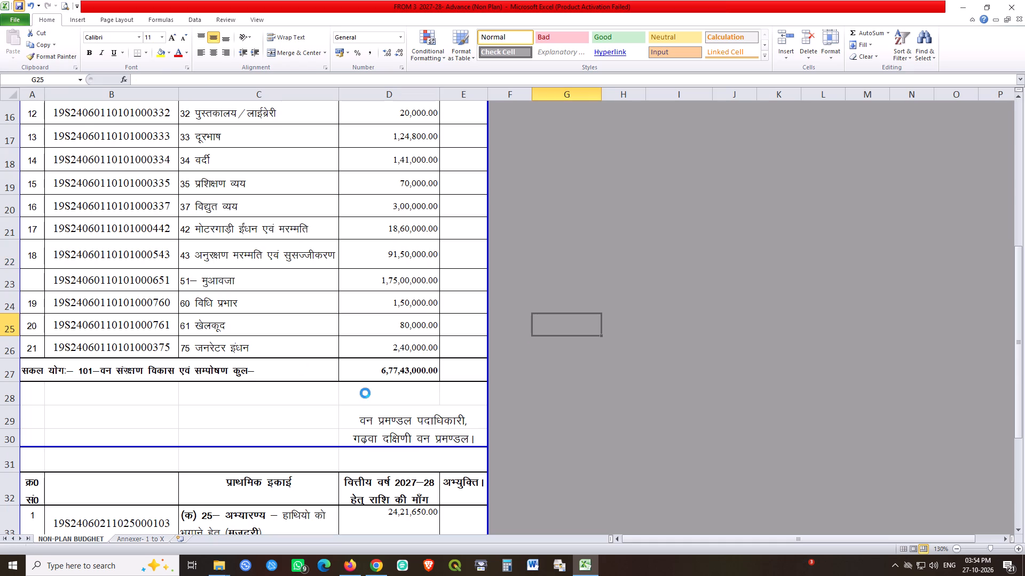
# AutoFit the height of row 28 and insert one blank row at row 29, above the officer signature block.
pyautogui.doubleClick(17, 406)
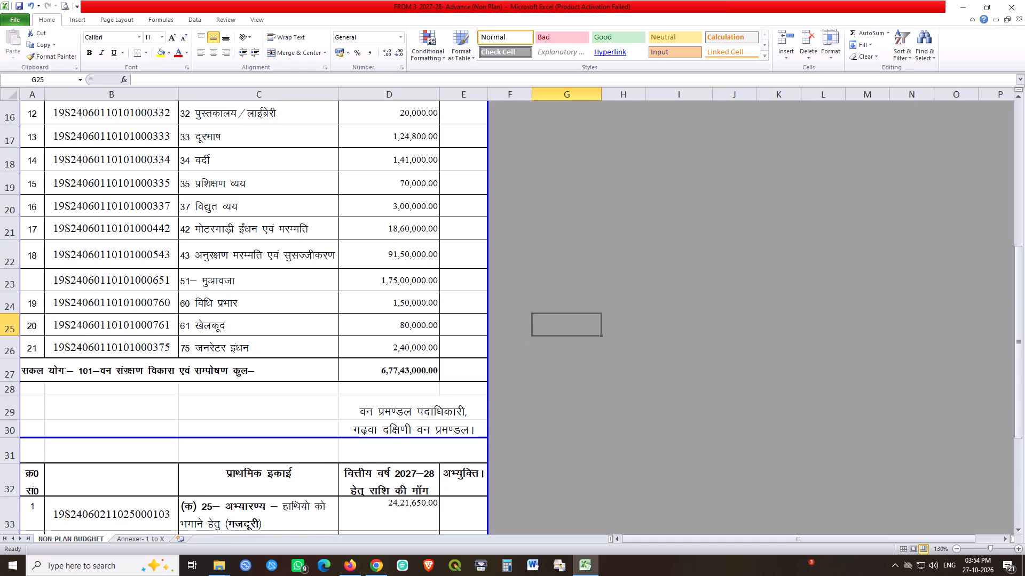
pyautogui.click(14, 406)
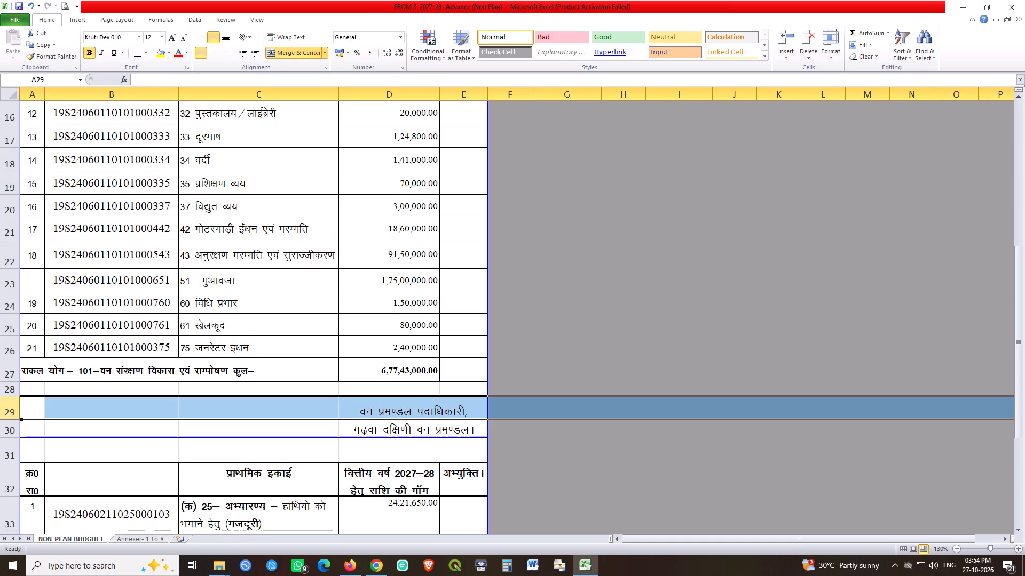
pyautogui.hotkey('ctrl', '+')
pyautogui.click(325, 393)
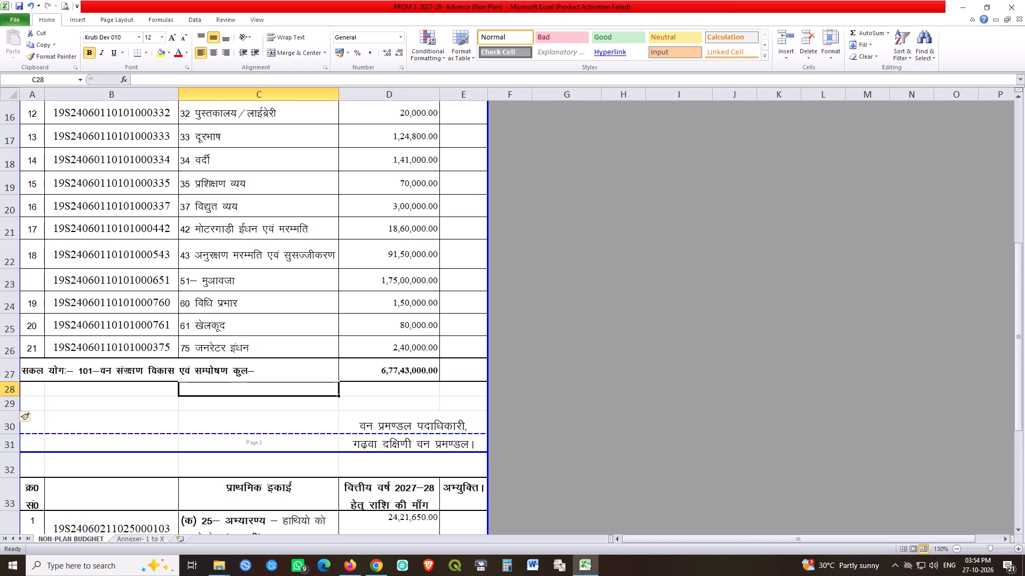
# AutoFit the height of row 27, the grand total row of the NON-PLAN BUDGHET sheet.
pyautogui.scroll(5, 137, 343)
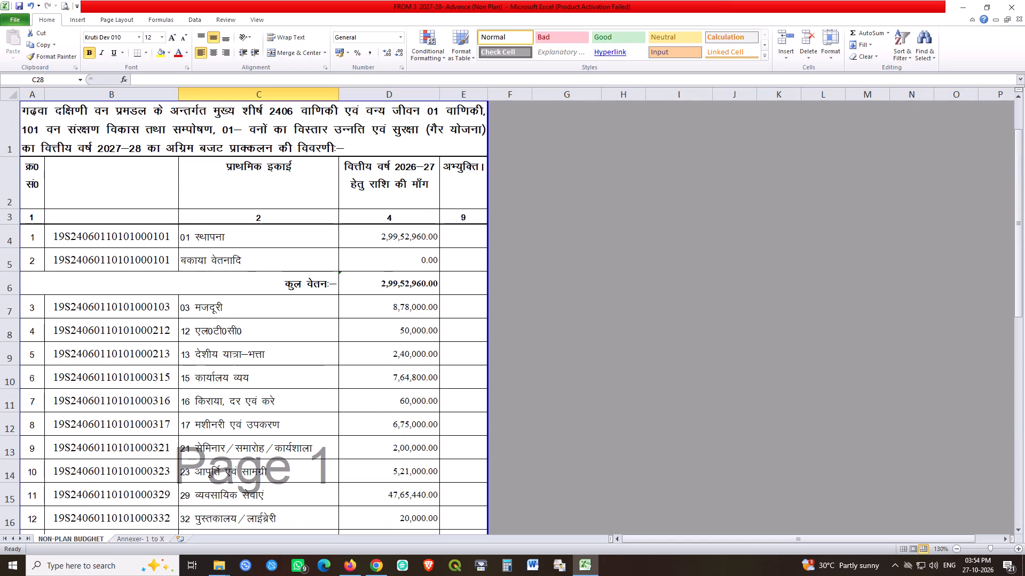
pyautogui.doubleClick(1, 294)
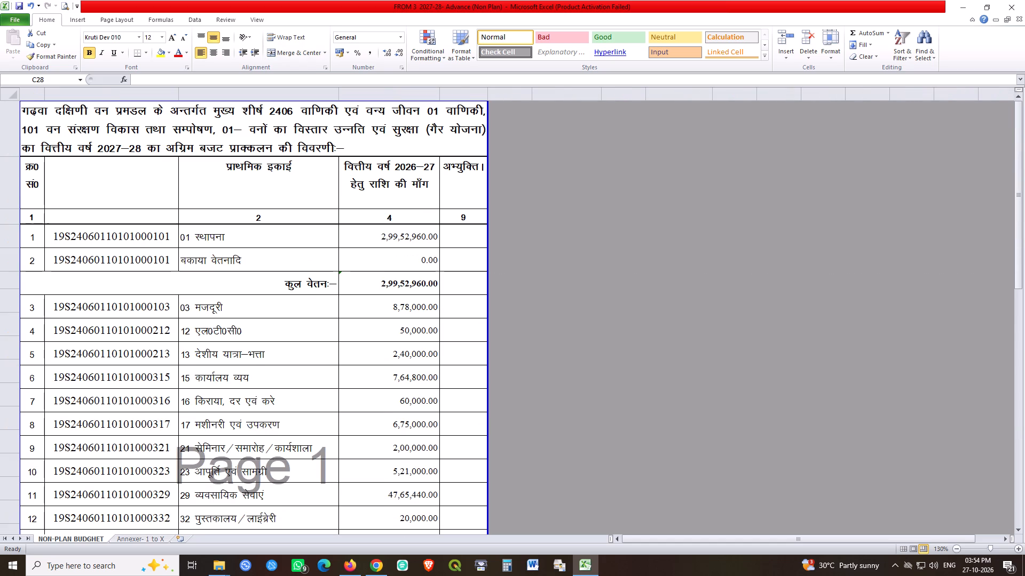
pyautogui.scroll(-3, 149, 335)
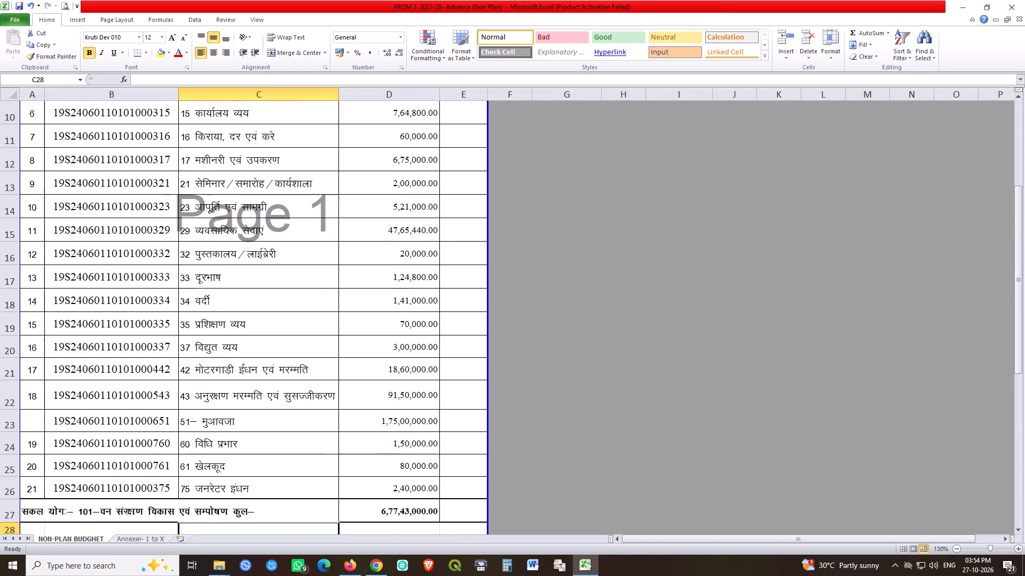
pyautogui.doubleClick(10, 523)
pyautogui.click(325, 419)
pyautogui.scroll(-2, 325, 419)
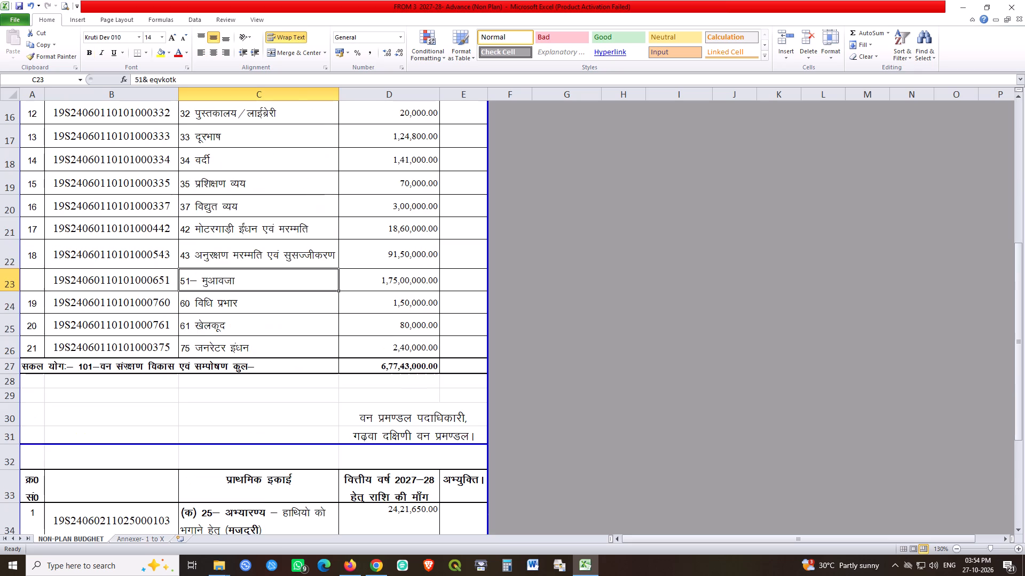
# Save the workbook.
pyautogui.click(303, 398)
pyautogui.hotkey('ctrl', 's')
pyautogui.hotkey('ctrl', 's')
pyautogui.hotkey('ctrl', 's')
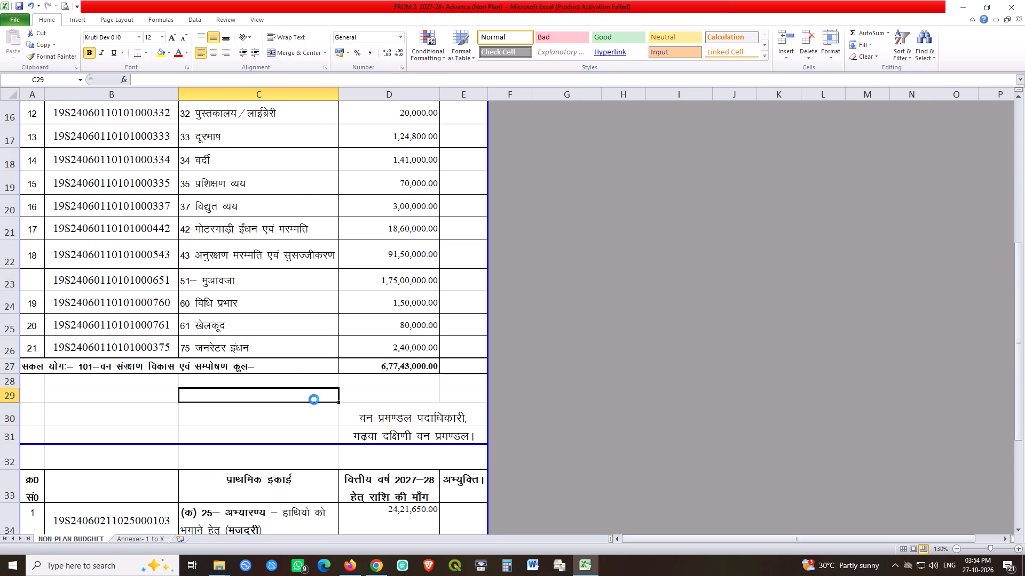
# Preview the printout of the NON-PLAN BUDGHET sheet to examine its page layout and signature block.
pyautogui.hotkey('ctrl', 'F2')
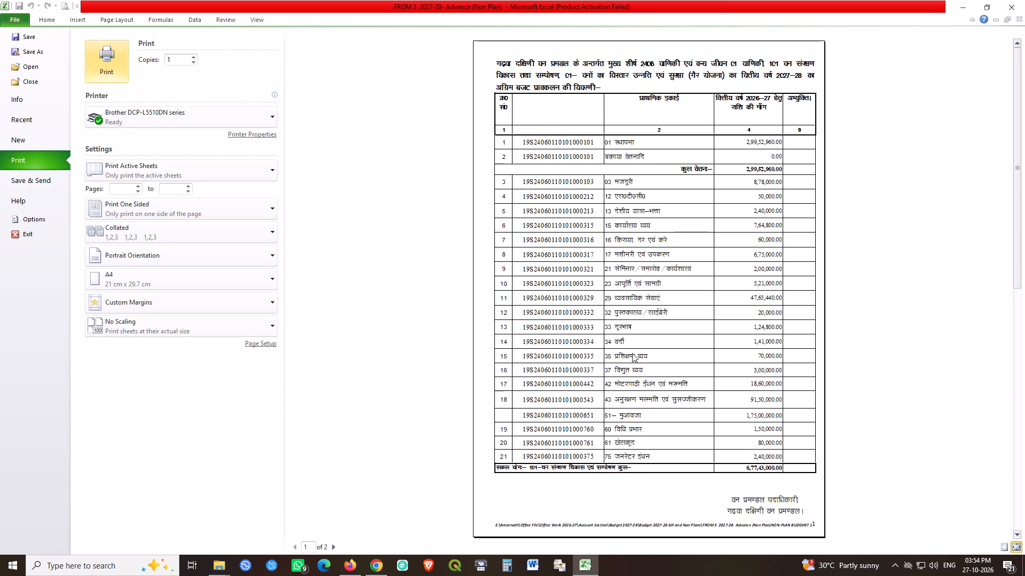
pyautogui.scroll(-1, 632, 353)
pyautogui.press('Escape')
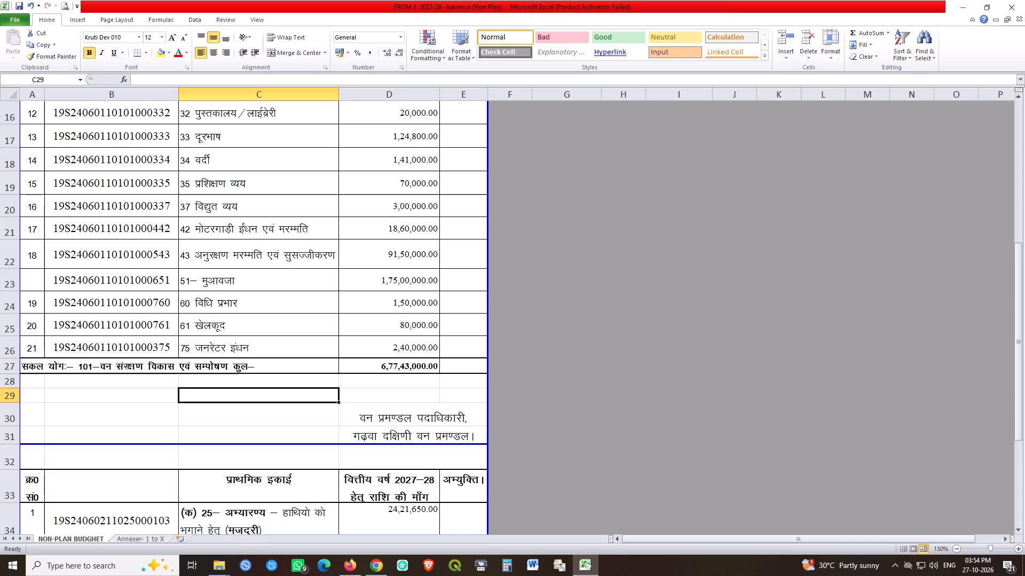
# Save the Advance (Non Plan) workbook again and close it.
pyautogui.hotkey('ctrl', 's')
pyautogui.hotkey('ctrl', 's')
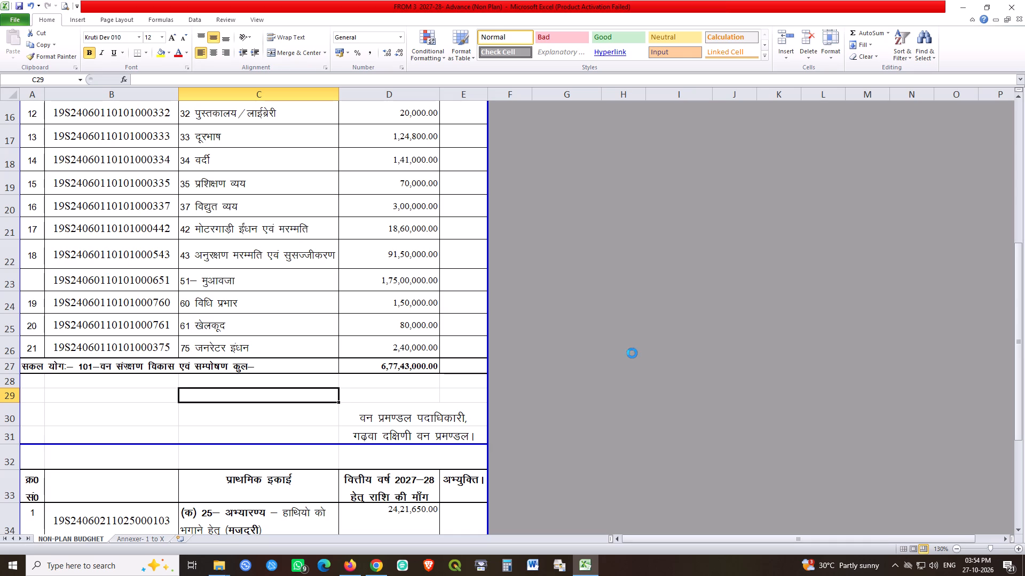
pyautogui.hotkey('ctrl', 's')
pyautogui.hotkey('ctrl', 's')
pyautogui.tripleClick(17, 5)
pyautogui.click(1016, 4)
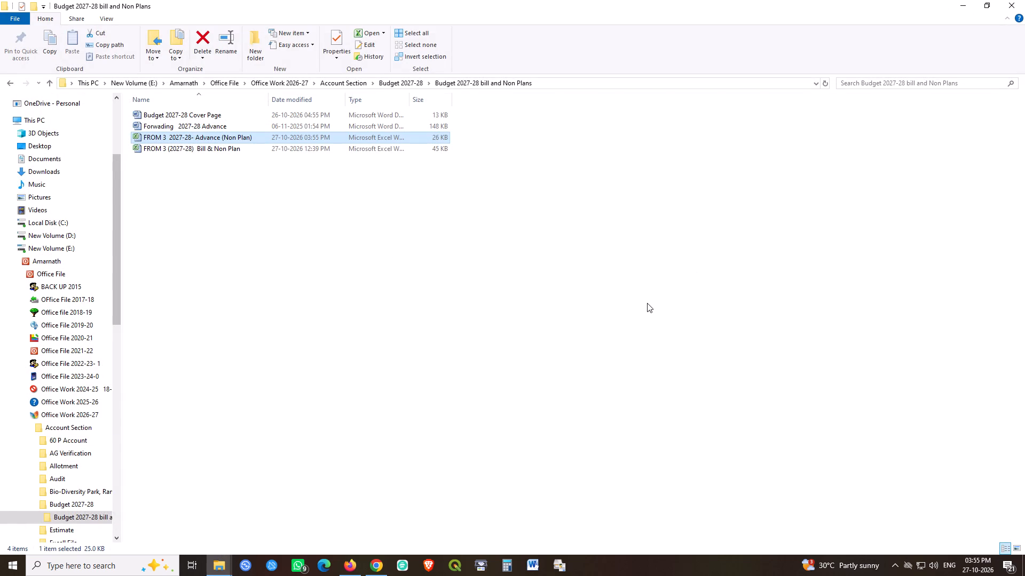
# Open the workbook FROM 3 (2027-28) Bill & Non Plan from File Explorer and dismiss the activation dialog.
pyautogui.click(200, 153)
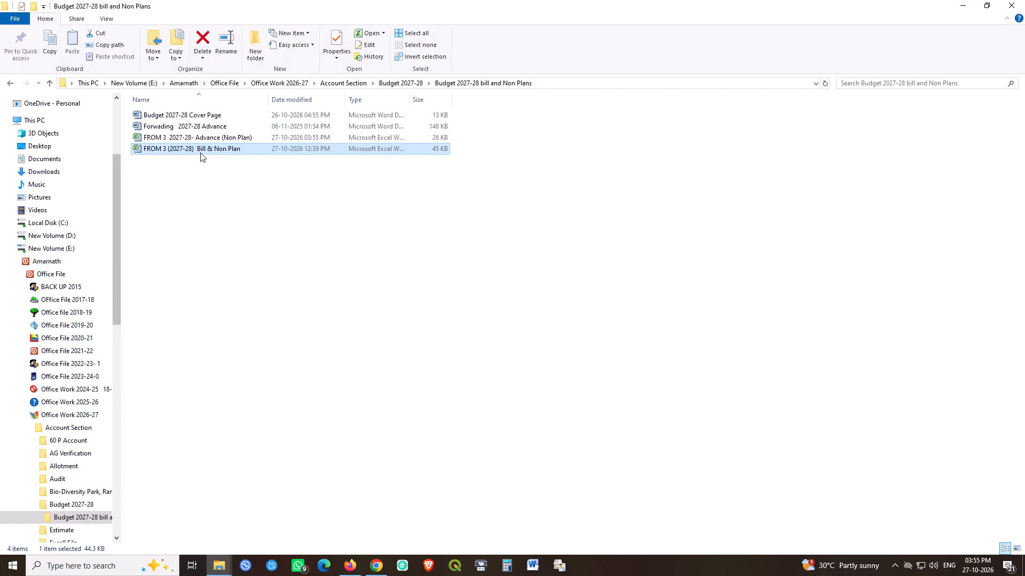
pyautogui.press('Return')
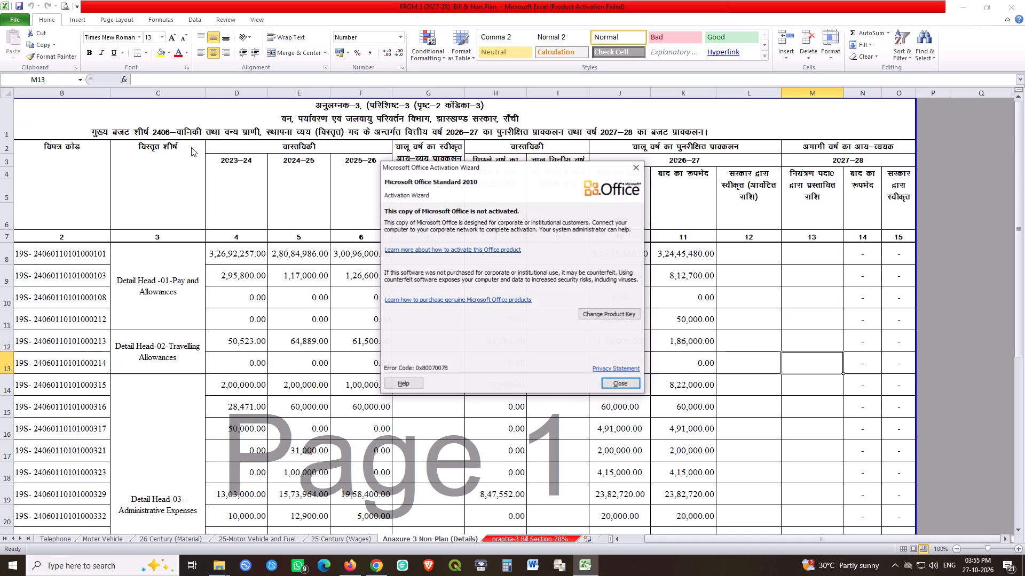
pyautogui.click(620, 382)
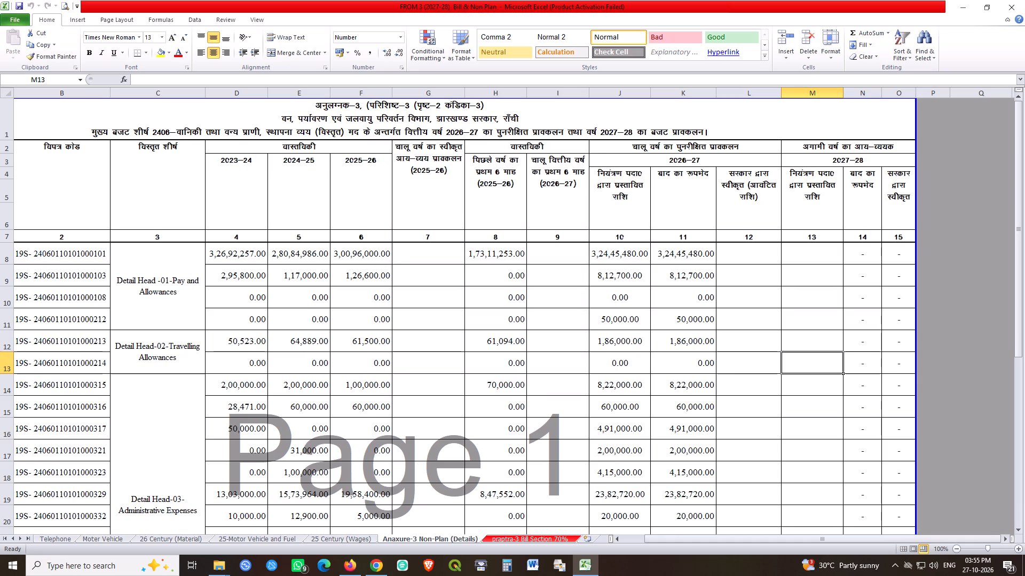
# Change the year in the column 7 approved estimate heading (G2) to 2026-27 on the Anaxure-3 Non-Plan (Details) sheet.
pyautogui.doubleClick(558, 183)
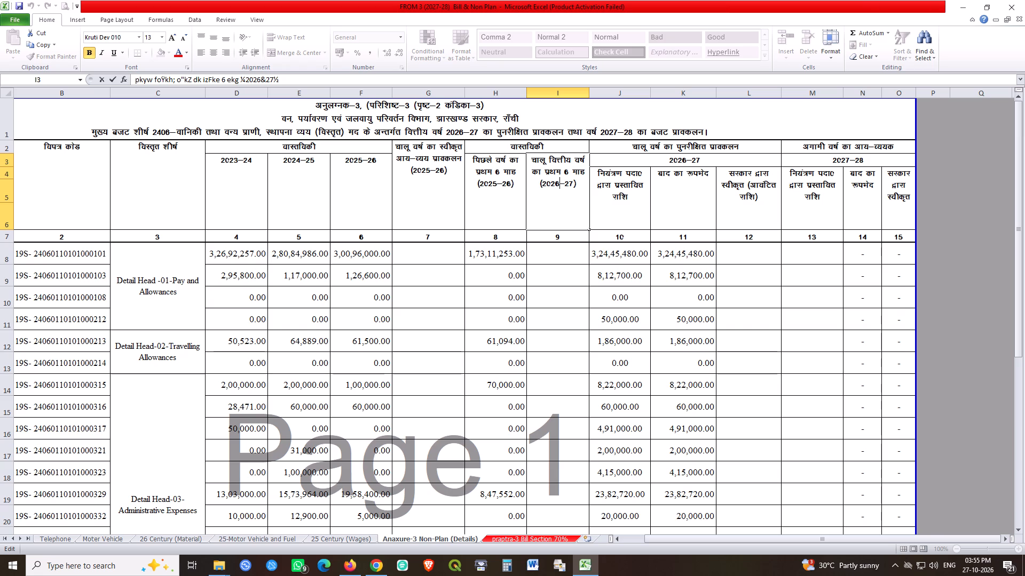
pyautogui.click(443, 173)
pyautogui.doubleClick(428, 171)
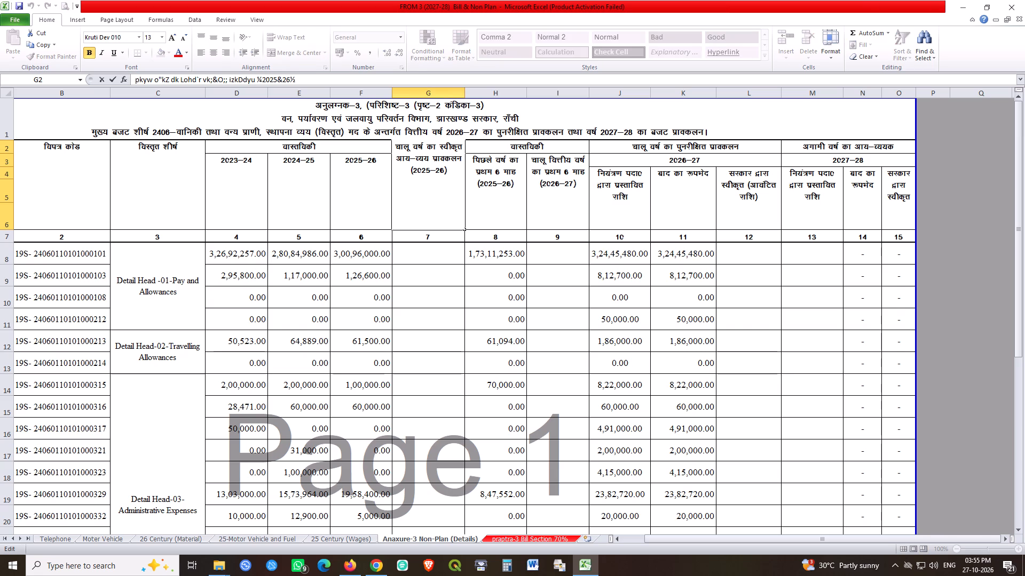
pyautogui.hotkey('shift', 'Right')
pyautogui.press('6')
pyautogui.press('Right')
pyautogui.press('Right')
pyautogui.hotkey('shift', 'Right')
pyautogui.press('7')
pyautogui.press('Return')
pyautogui.press('Return')
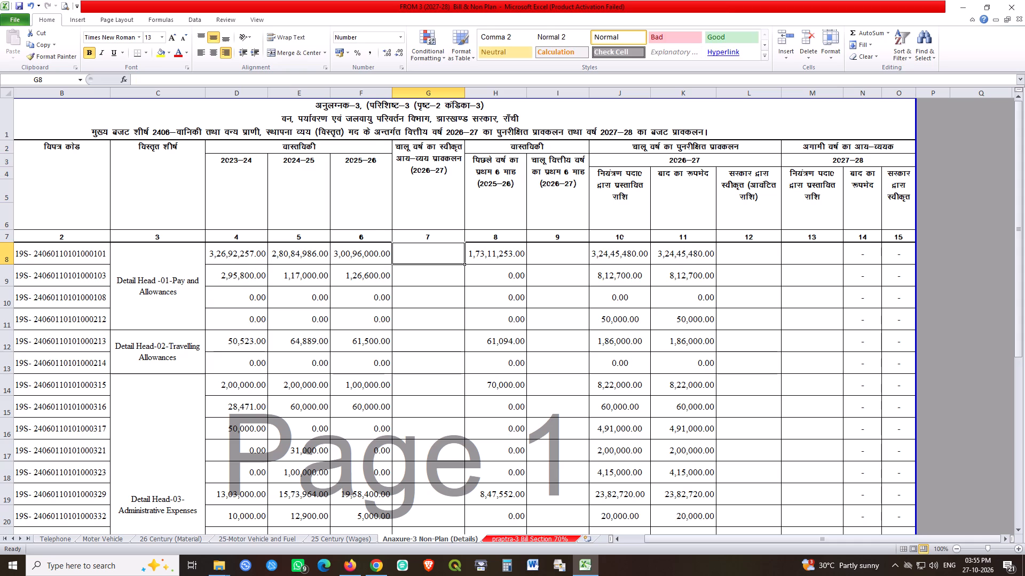
# Enter the 2026-27 approved estimates for Detail Heads 01 and 02 in G8:G13: 31096064, 0, 0, 0, 50000 and 0.
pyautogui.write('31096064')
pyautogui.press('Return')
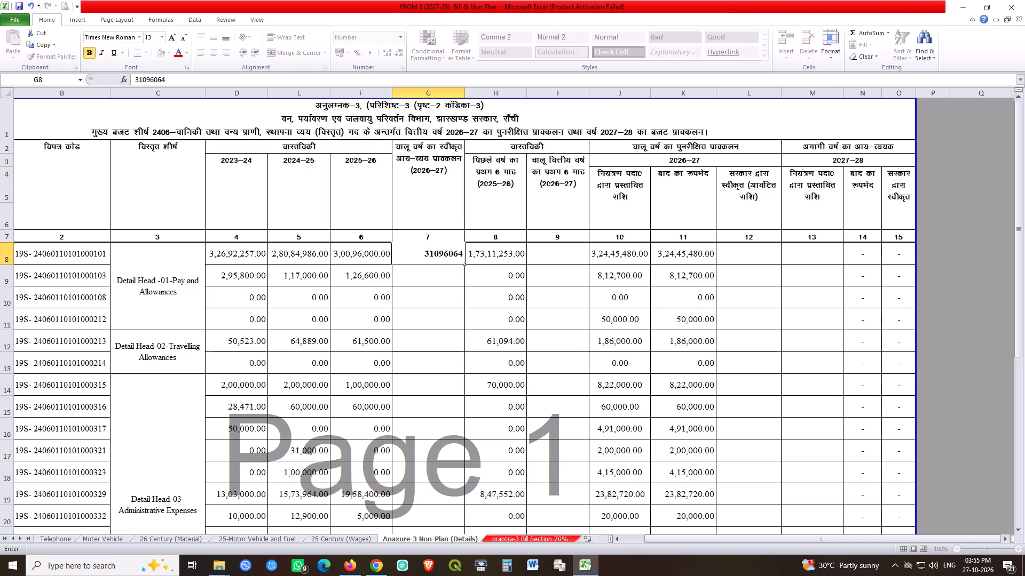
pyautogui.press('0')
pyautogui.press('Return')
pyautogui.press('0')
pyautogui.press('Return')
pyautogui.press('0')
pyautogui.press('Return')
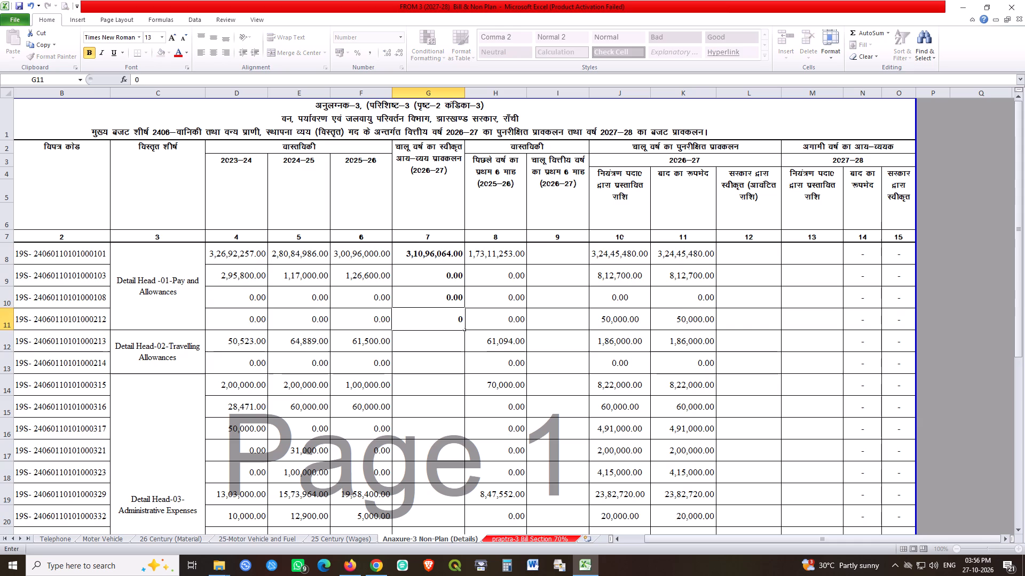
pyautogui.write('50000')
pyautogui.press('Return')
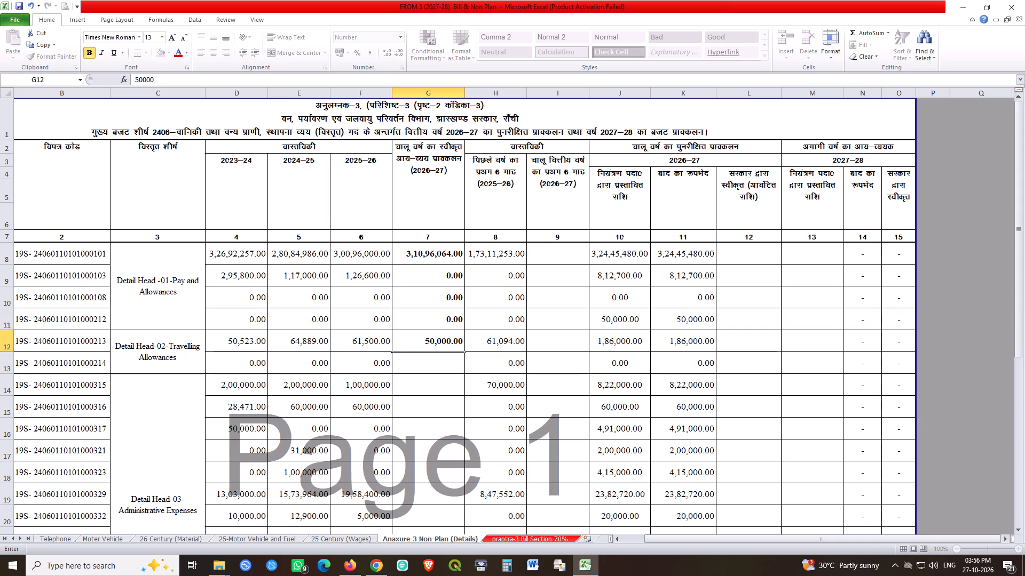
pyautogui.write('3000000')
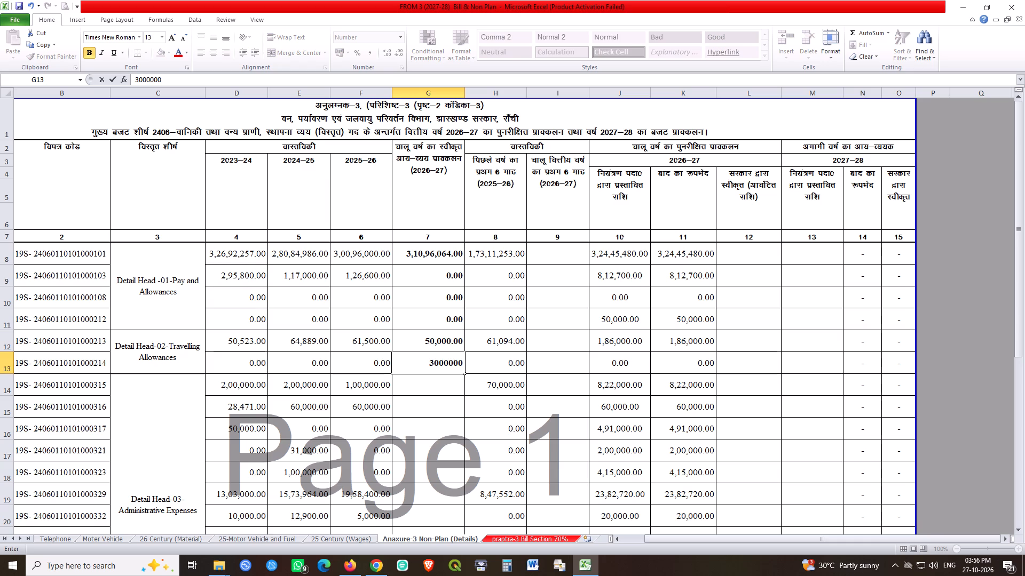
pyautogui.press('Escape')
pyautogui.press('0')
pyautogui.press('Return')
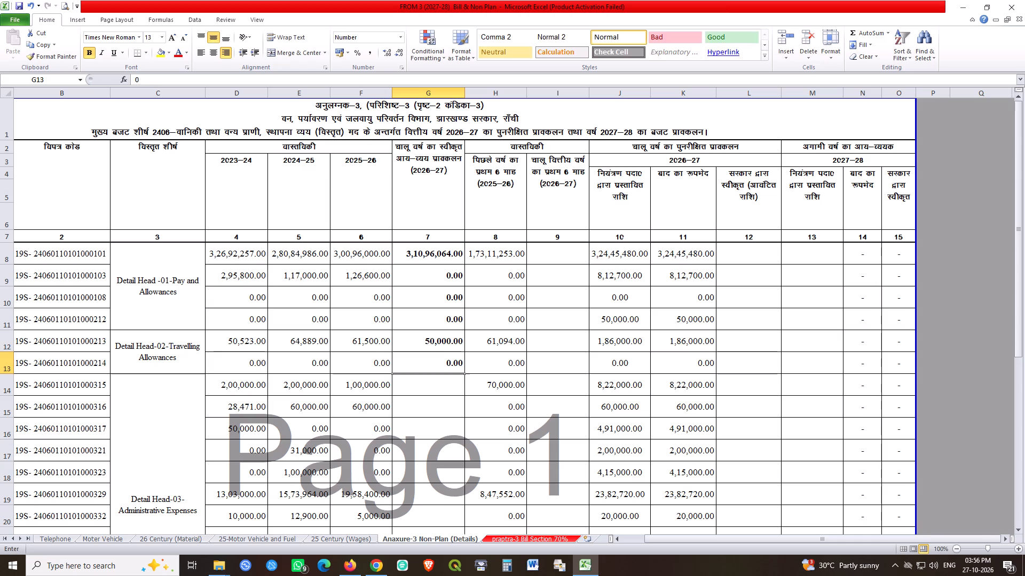
# Enter the approved estimates for bill codes ending 315 to 329 in G14:G19: 300000, 200000, 0, 0, 0 and 1958400.
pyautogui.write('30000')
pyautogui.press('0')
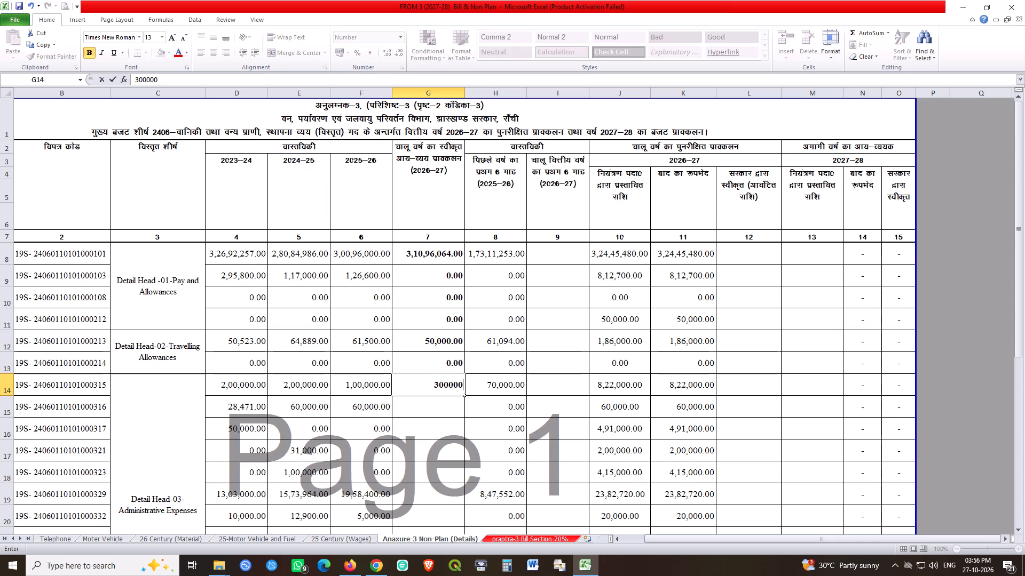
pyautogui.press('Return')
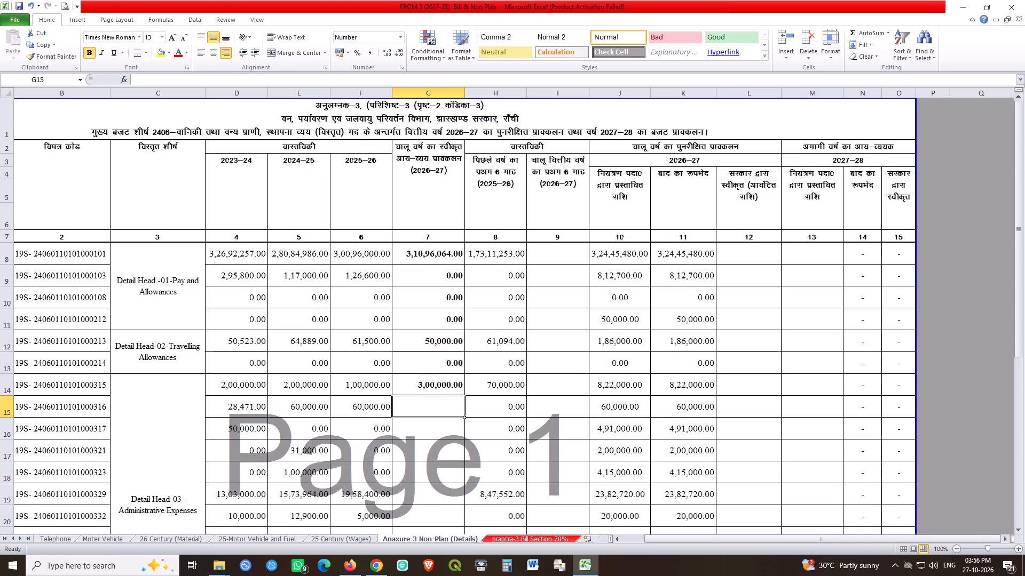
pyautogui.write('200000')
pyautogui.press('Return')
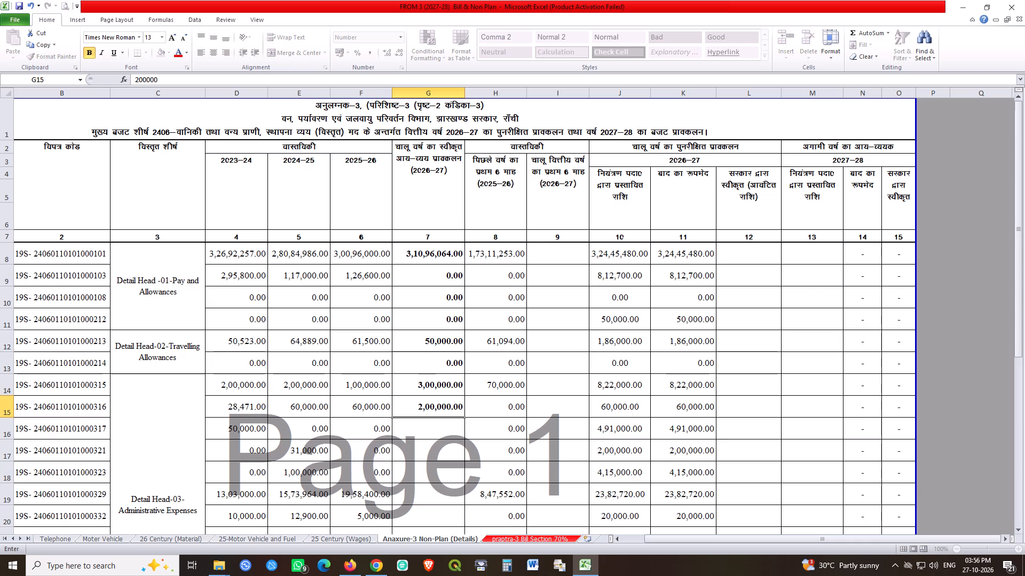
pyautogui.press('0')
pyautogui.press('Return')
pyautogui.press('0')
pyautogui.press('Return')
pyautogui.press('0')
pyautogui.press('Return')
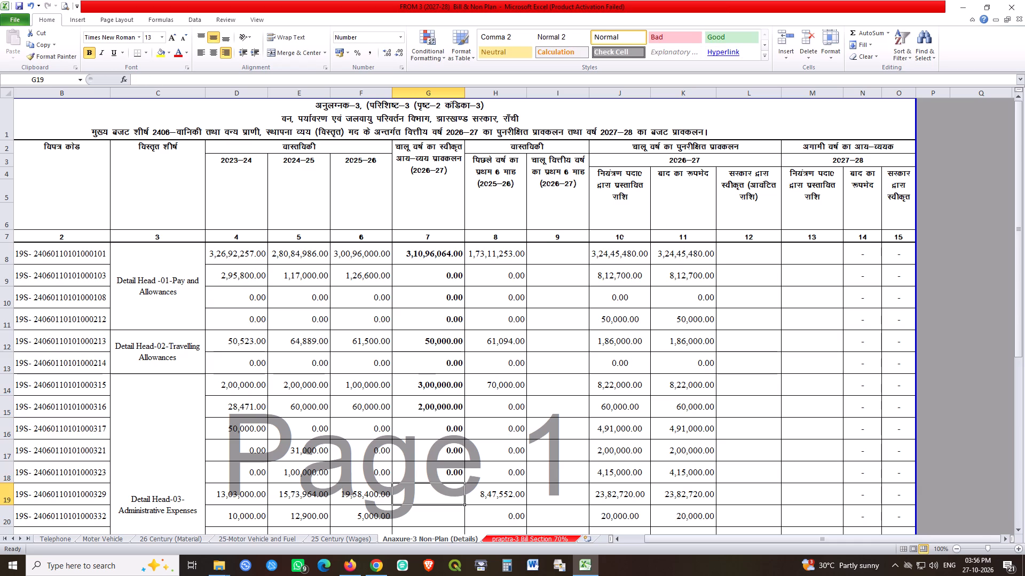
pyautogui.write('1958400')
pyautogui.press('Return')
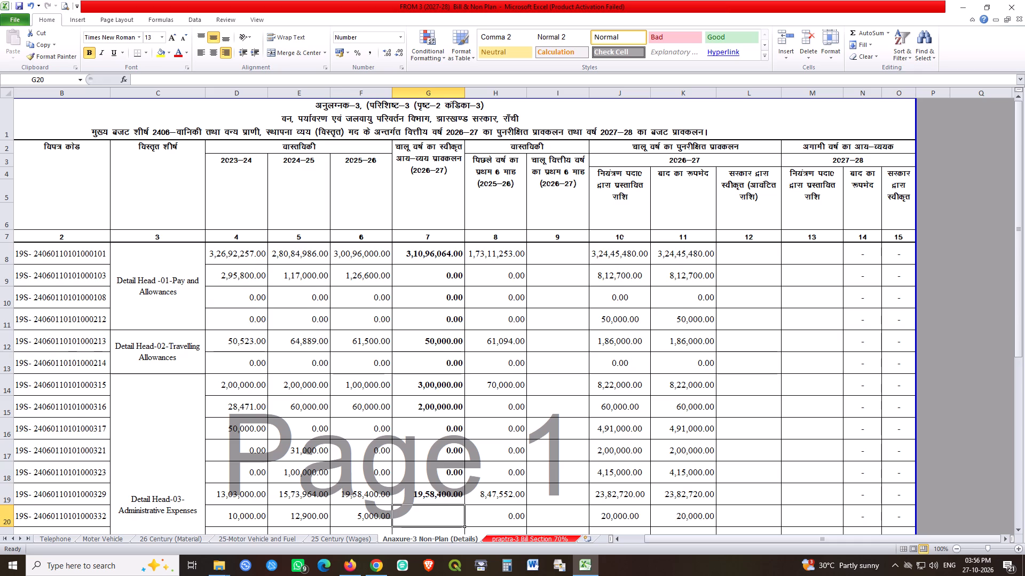
# Enter the approved estimates for bill codes ending 332 to 375 in G20:G25: 5000, 66000, 0, 0, 300000 and 200000.
pyautogui.scroll(-2, 478, 188)
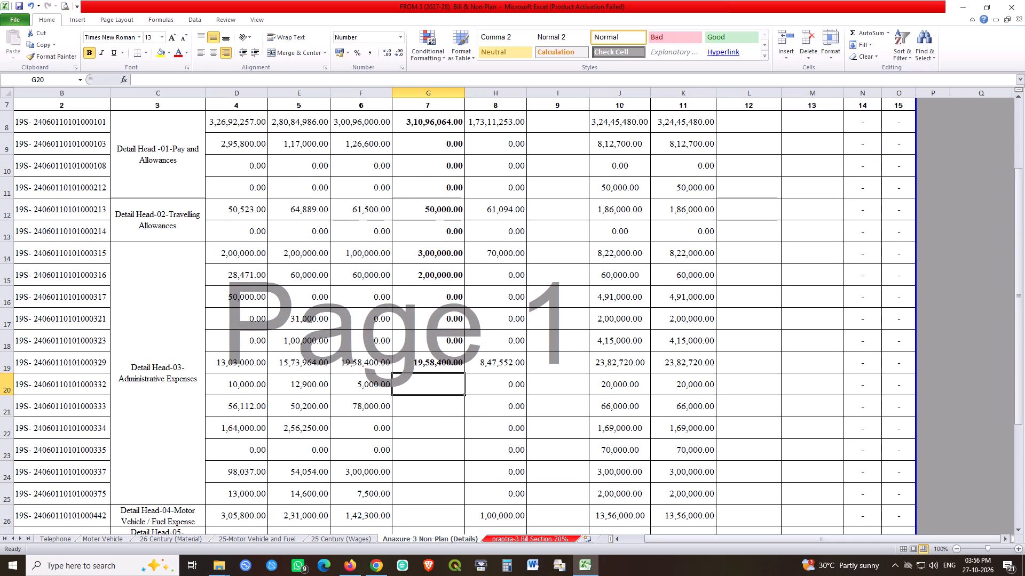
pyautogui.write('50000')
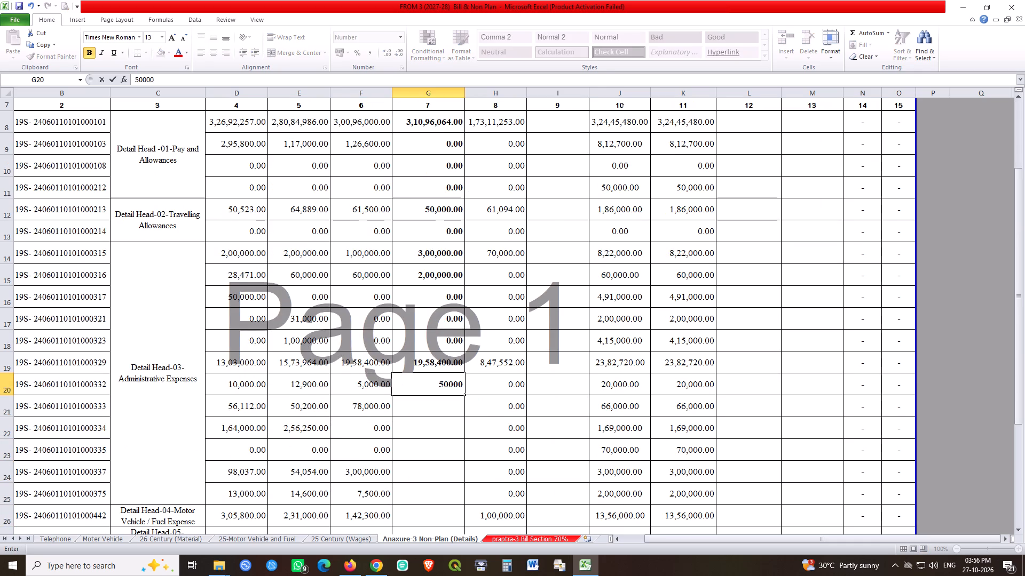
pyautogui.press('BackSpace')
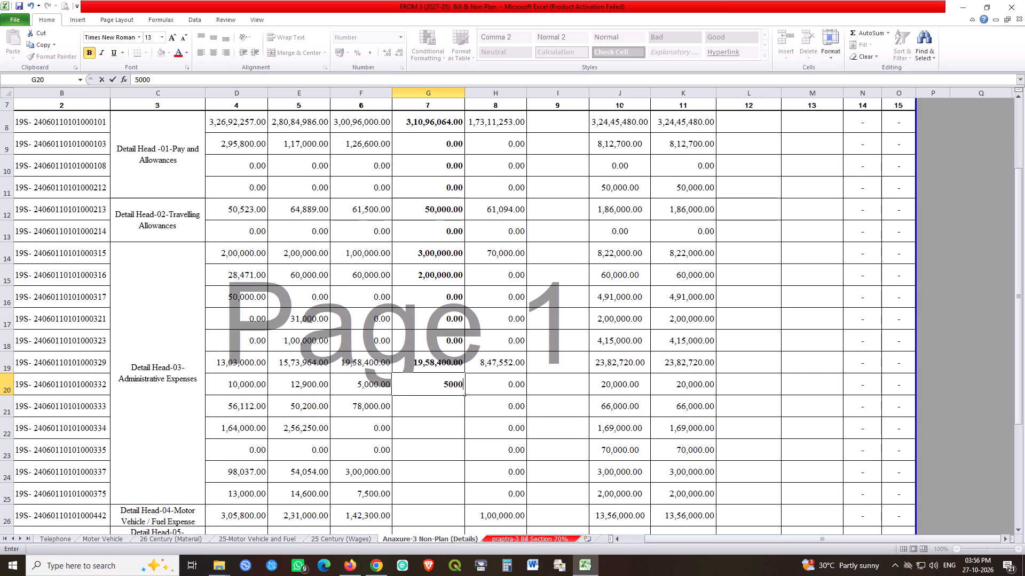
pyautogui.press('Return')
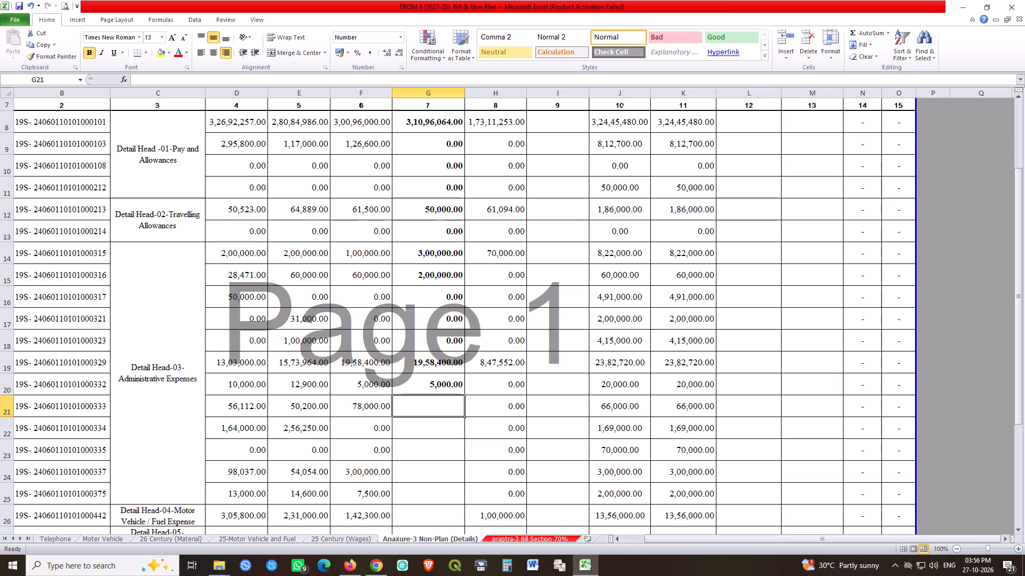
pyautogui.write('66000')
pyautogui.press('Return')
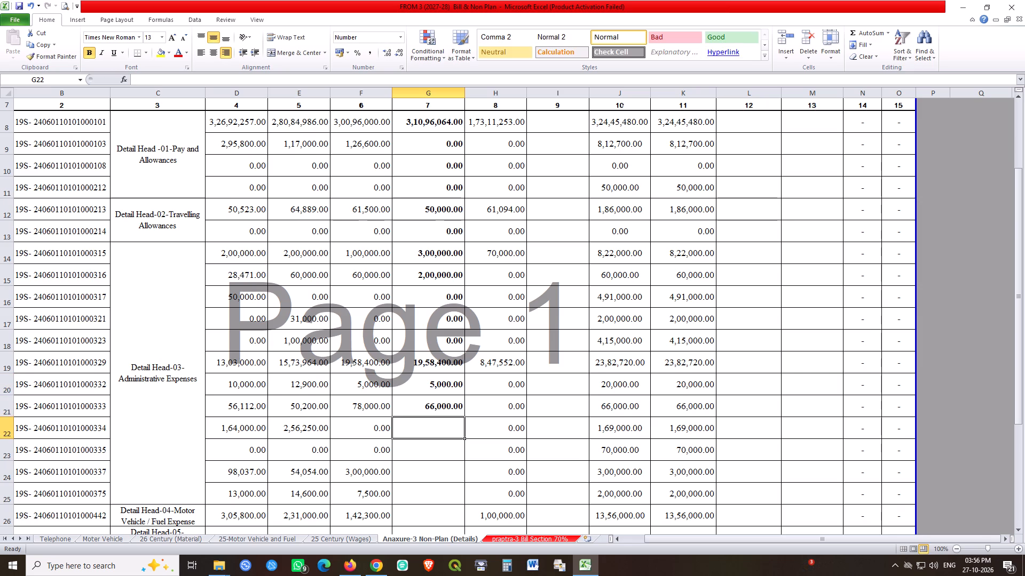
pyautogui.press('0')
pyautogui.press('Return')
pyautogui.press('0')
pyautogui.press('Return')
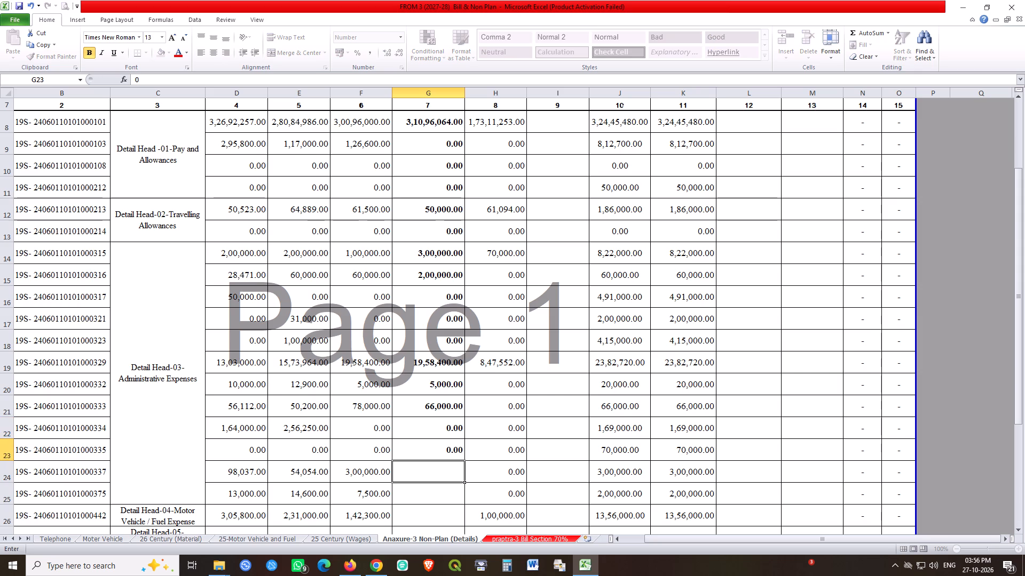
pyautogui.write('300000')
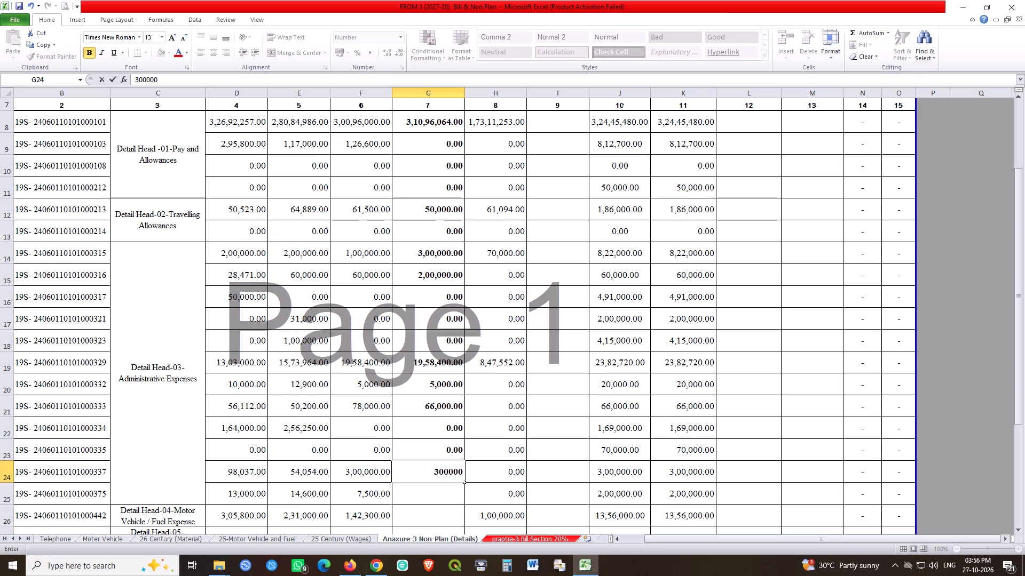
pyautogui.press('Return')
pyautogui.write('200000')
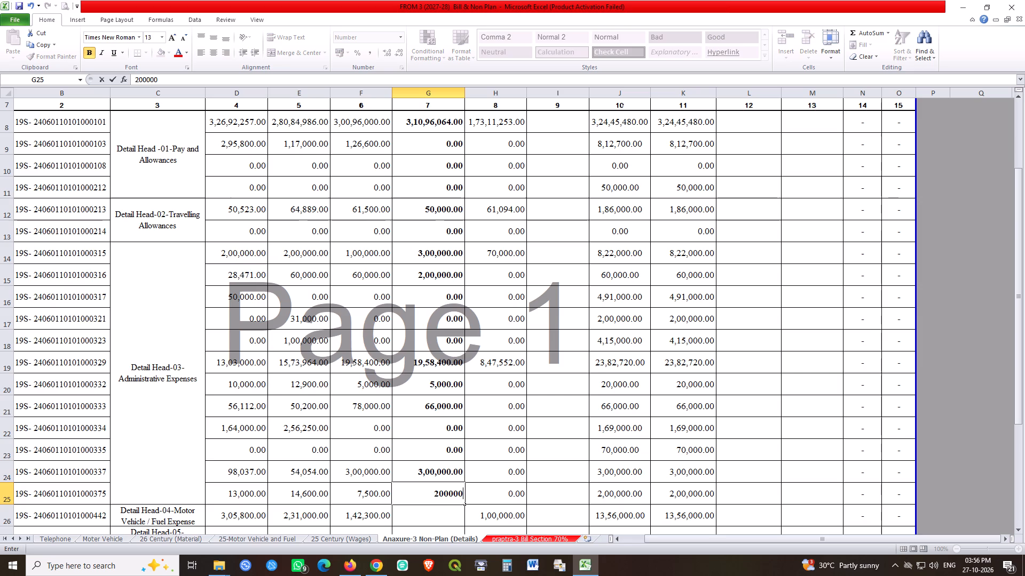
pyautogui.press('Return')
# Enter the approved estimates for Detail Heads 04, 05 and 06 in G26:G28: 400000, 0 and 8500000.
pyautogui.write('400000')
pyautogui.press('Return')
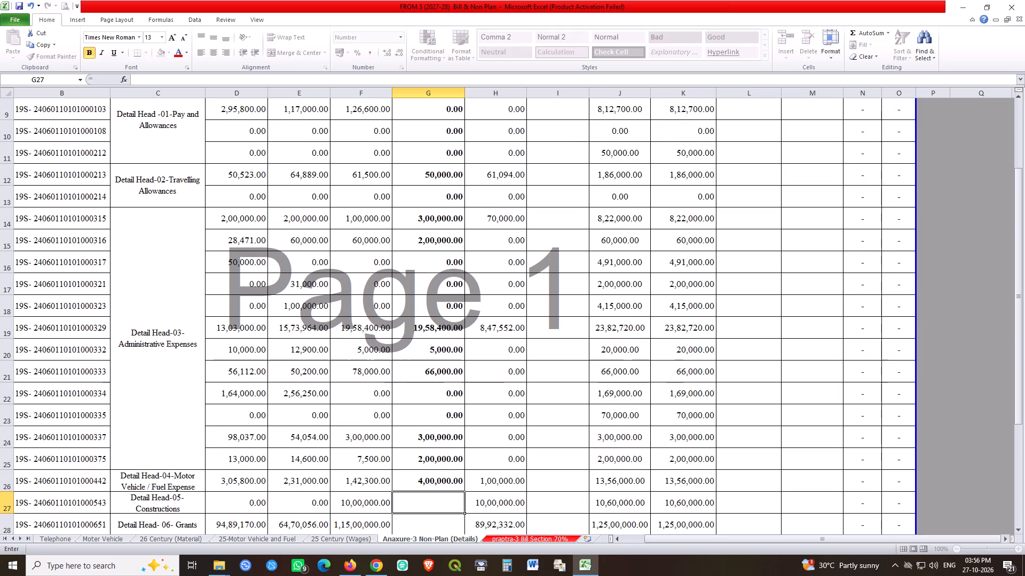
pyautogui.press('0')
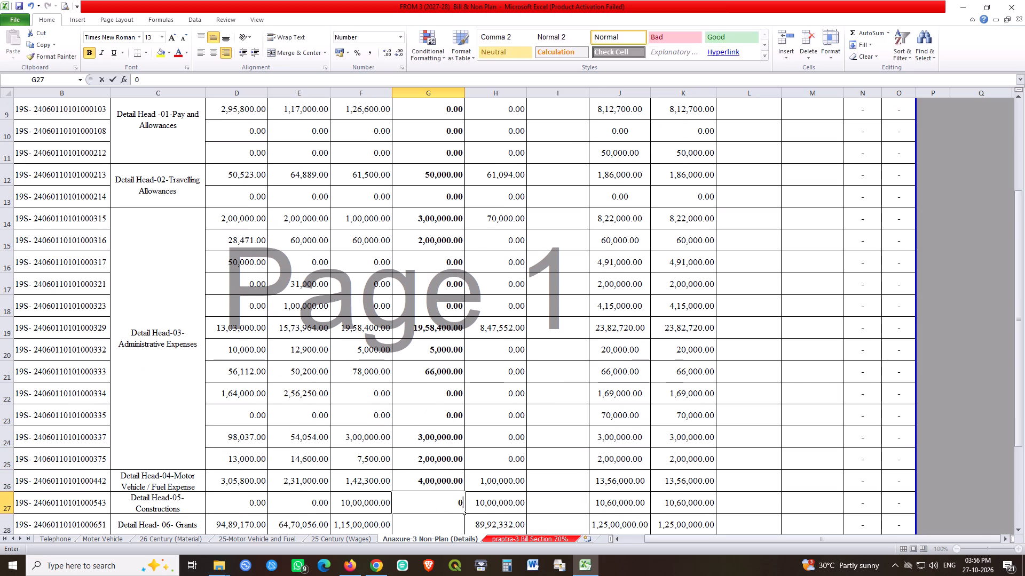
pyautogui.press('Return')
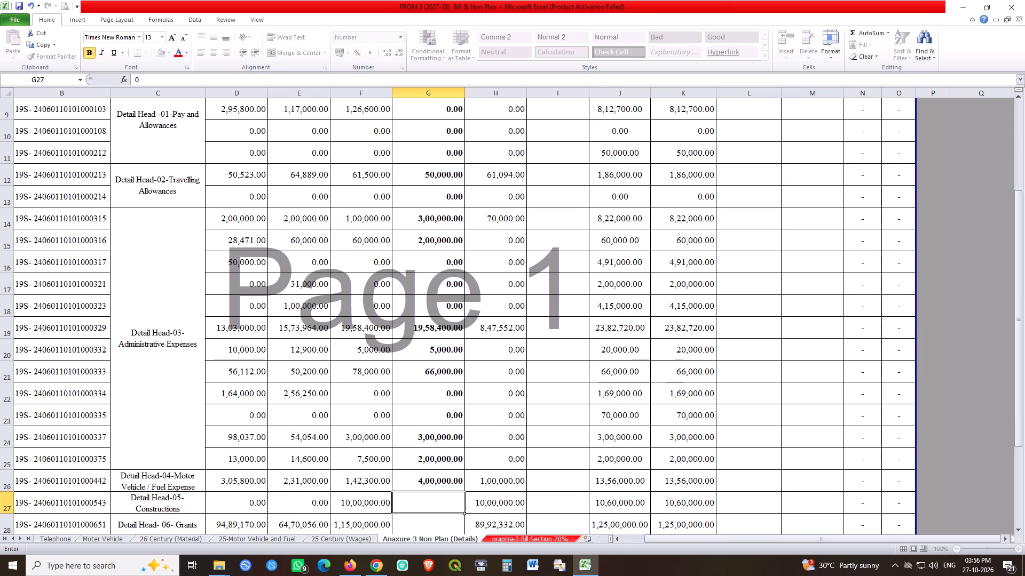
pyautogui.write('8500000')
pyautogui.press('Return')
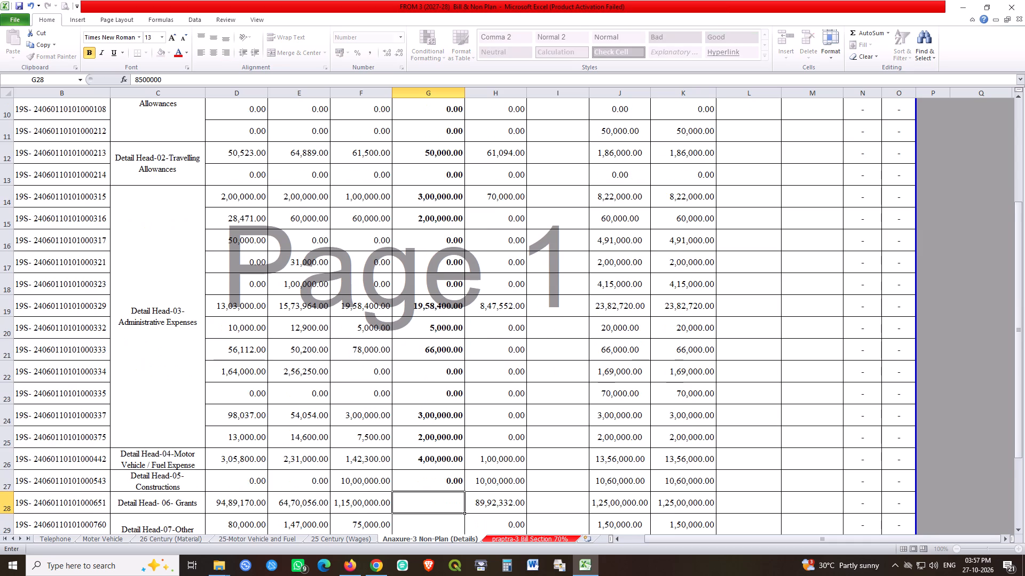
# Enter the approved estimates for Detail Head 07 in G29:G30: 125000 and 0.
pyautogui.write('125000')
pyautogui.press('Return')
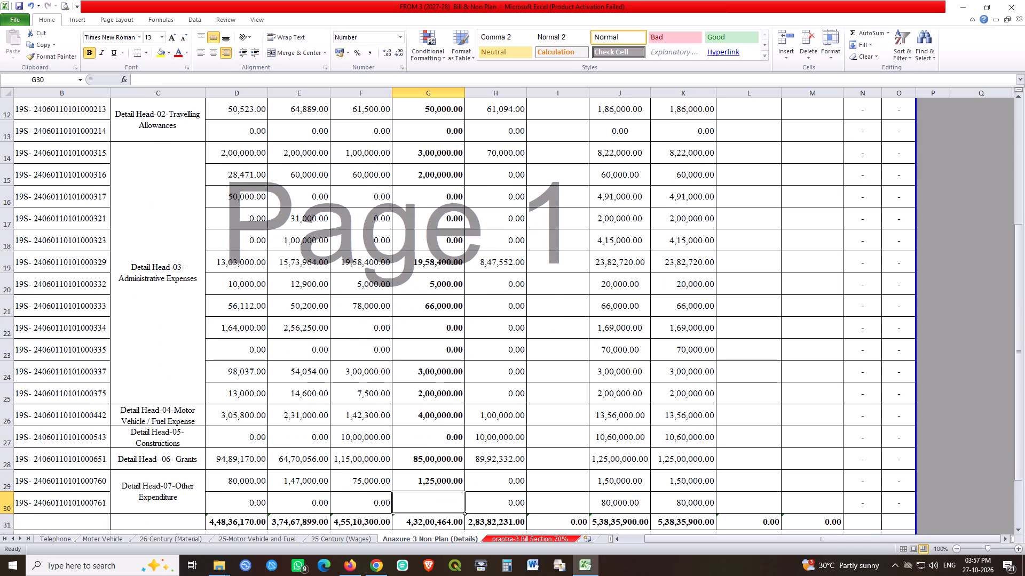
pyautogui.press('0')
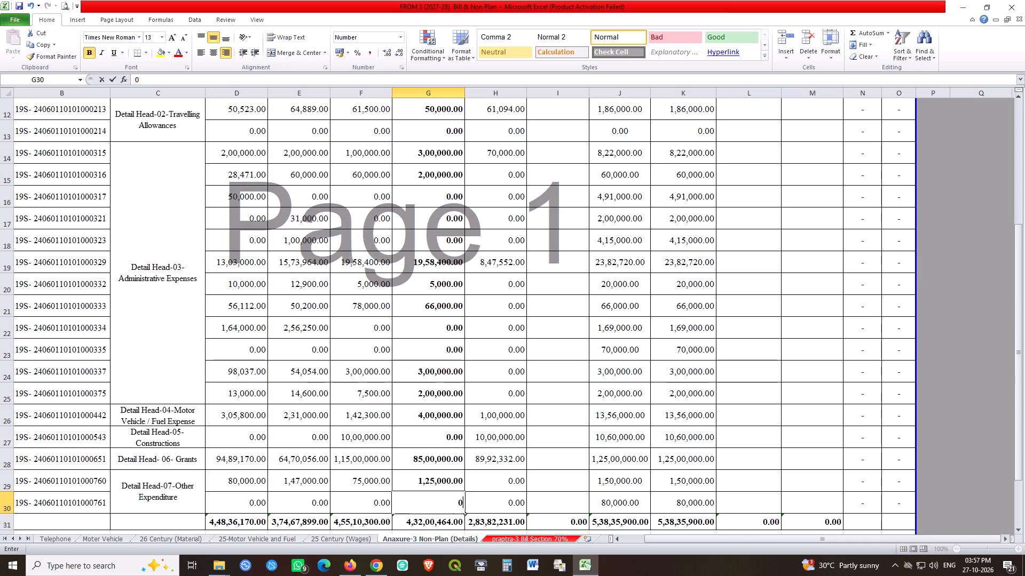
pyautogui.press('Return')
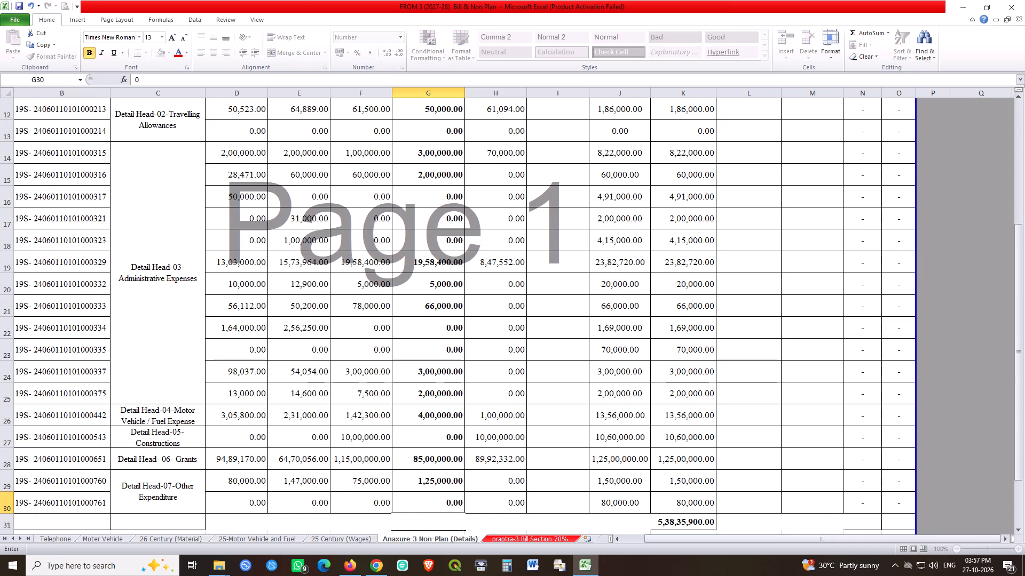
# Save the workbook.
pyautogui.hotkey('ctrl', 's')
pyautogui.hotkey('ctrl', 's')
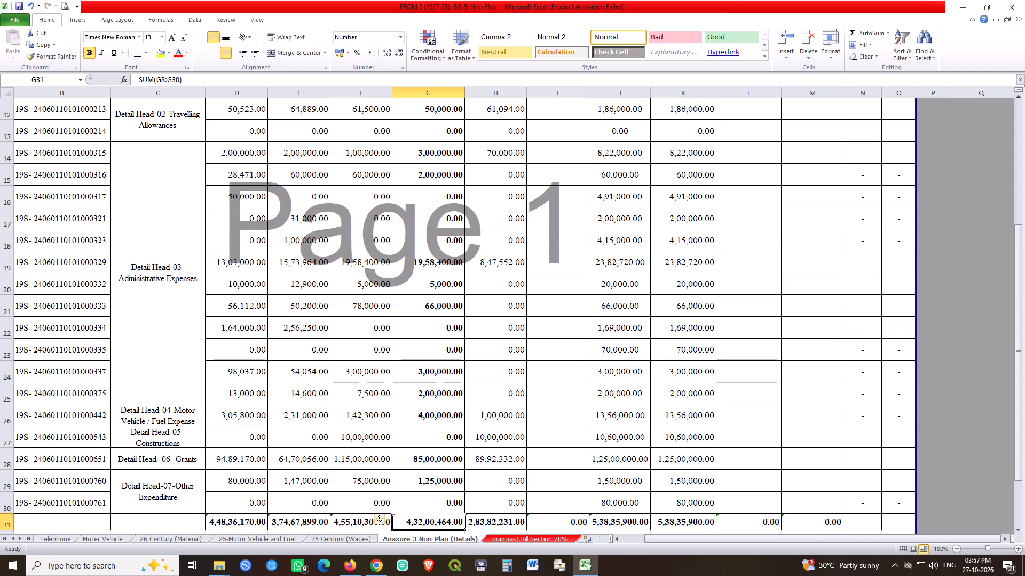
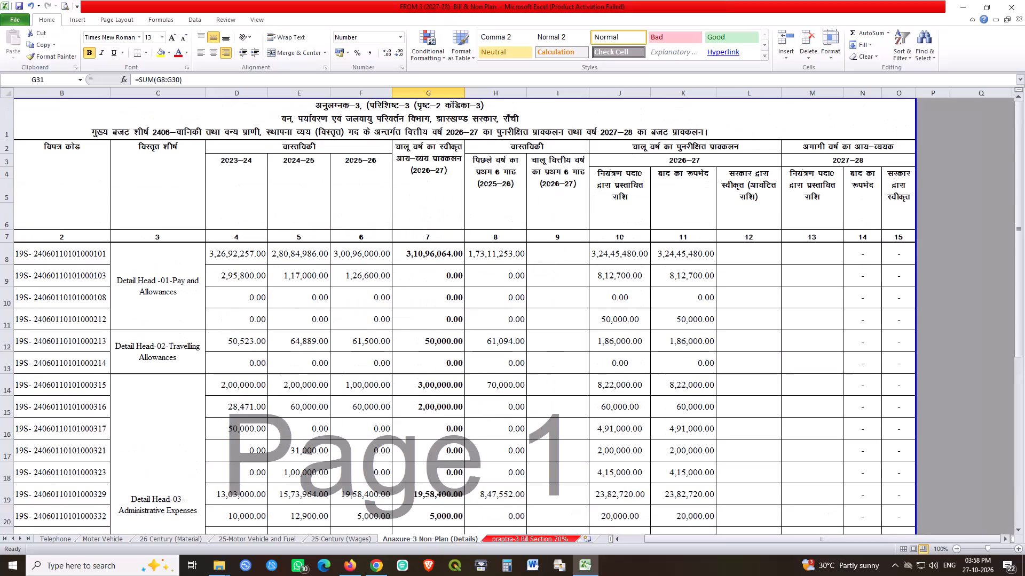
# Enter the 2026-27 first-six-month actuals for Detail Heads 01 and 02 in I8:I13: 14973023, 0, 0, 0, 37787 and 0.
pyautogui.click(558, 259)
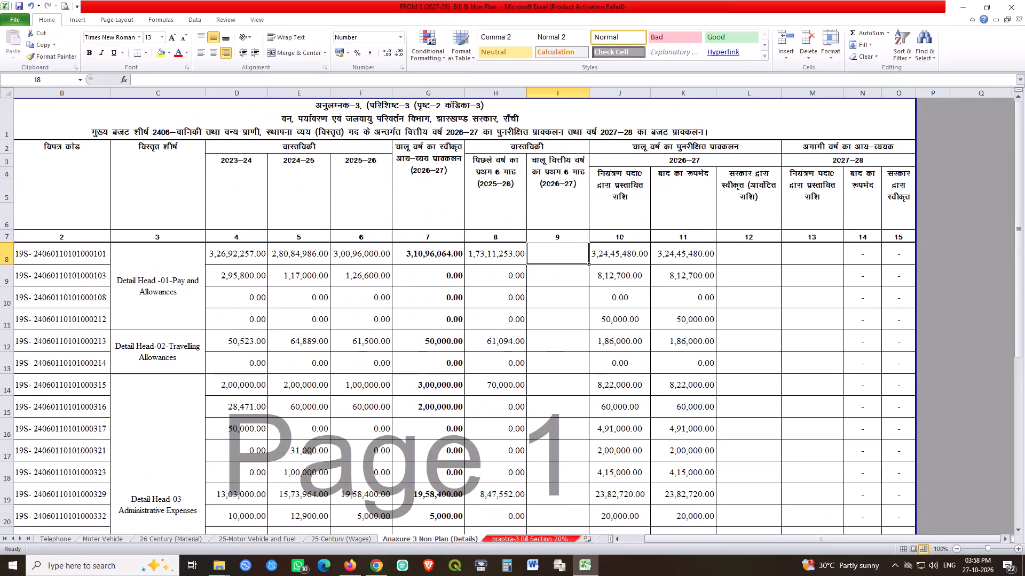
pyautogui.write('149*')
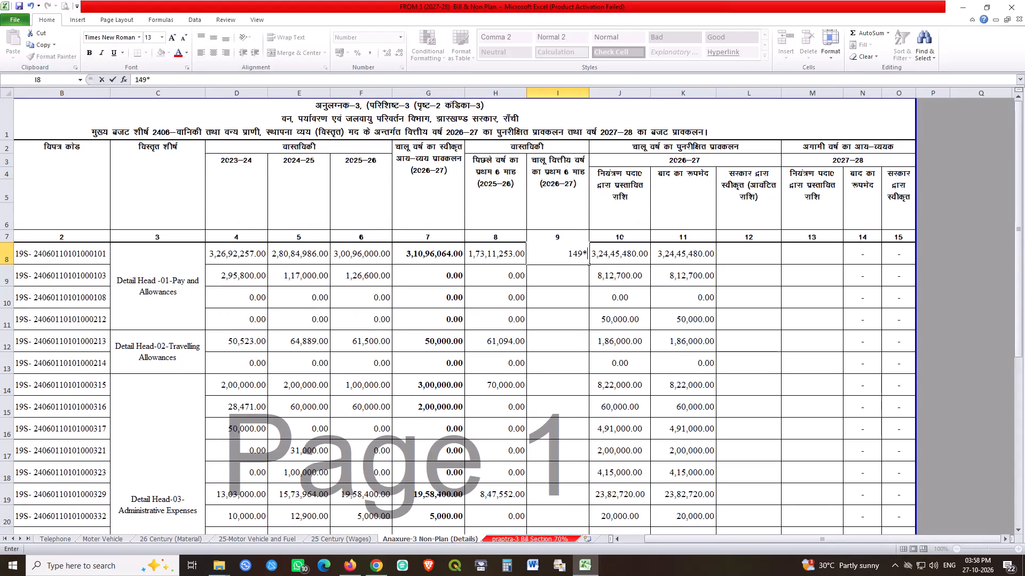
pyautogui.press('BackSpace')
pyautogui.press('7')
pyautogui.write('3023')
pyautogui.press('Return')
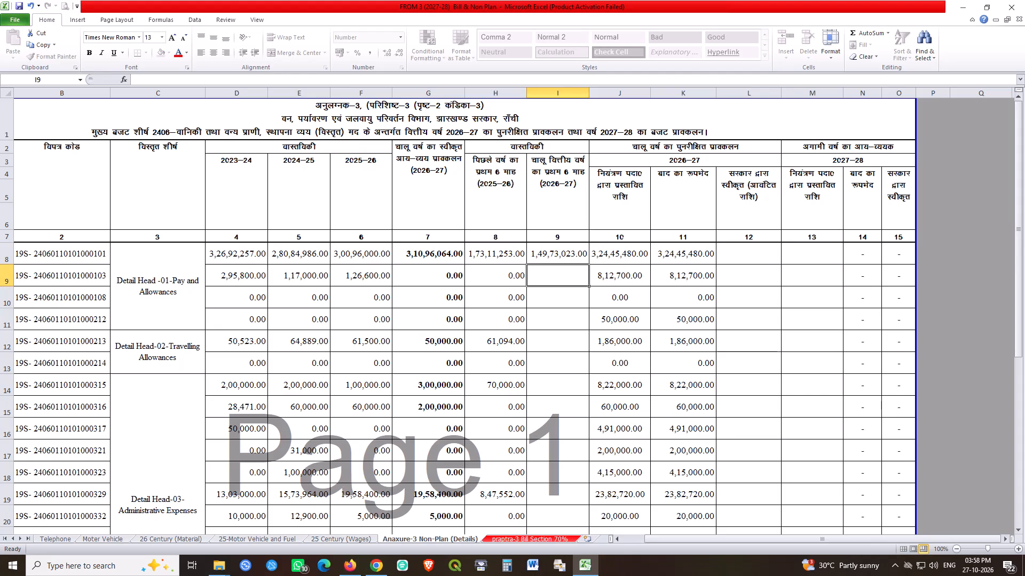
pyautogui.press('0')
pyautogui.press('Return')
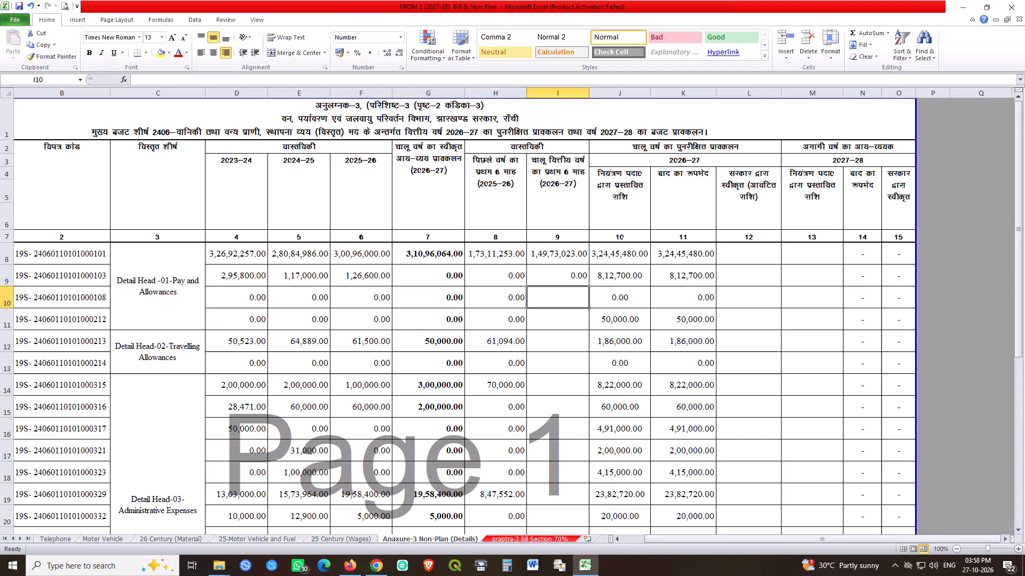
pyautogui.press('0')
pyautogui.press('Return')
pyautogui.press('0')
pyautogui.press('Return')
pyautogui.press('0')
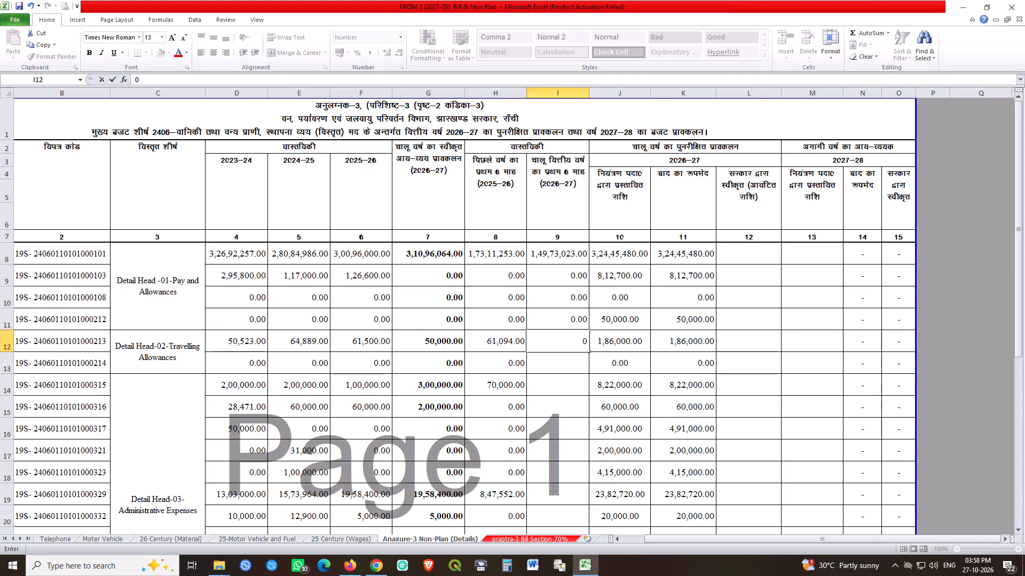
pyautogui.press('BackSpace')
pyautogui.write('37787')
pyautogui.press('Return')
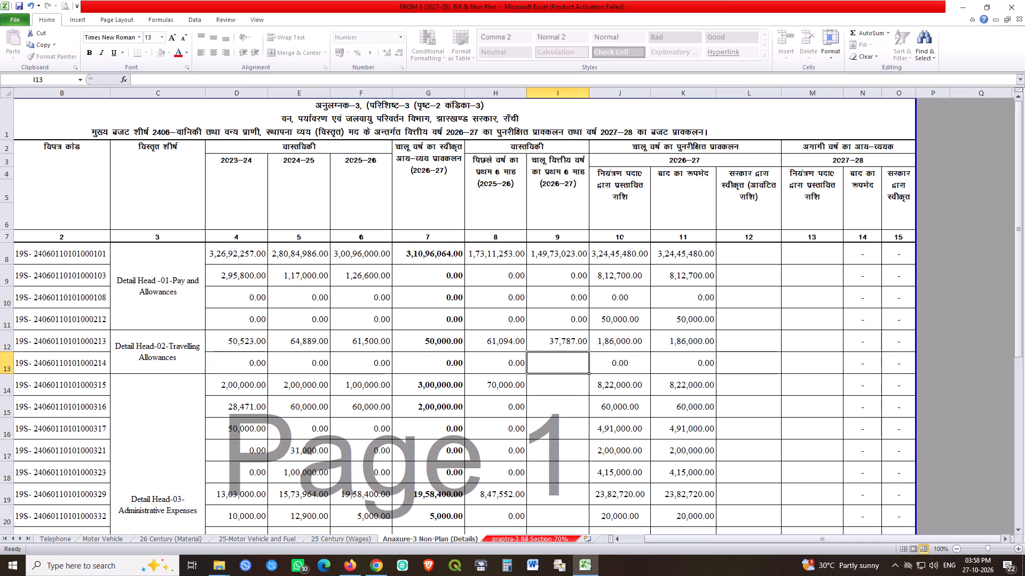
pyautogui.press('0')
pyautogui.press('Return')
# Enter the first-six-month actuals for bill codes ending 315 to 329 in I14:I19: 85000, 0, 0, 0, 0 and 1015104.
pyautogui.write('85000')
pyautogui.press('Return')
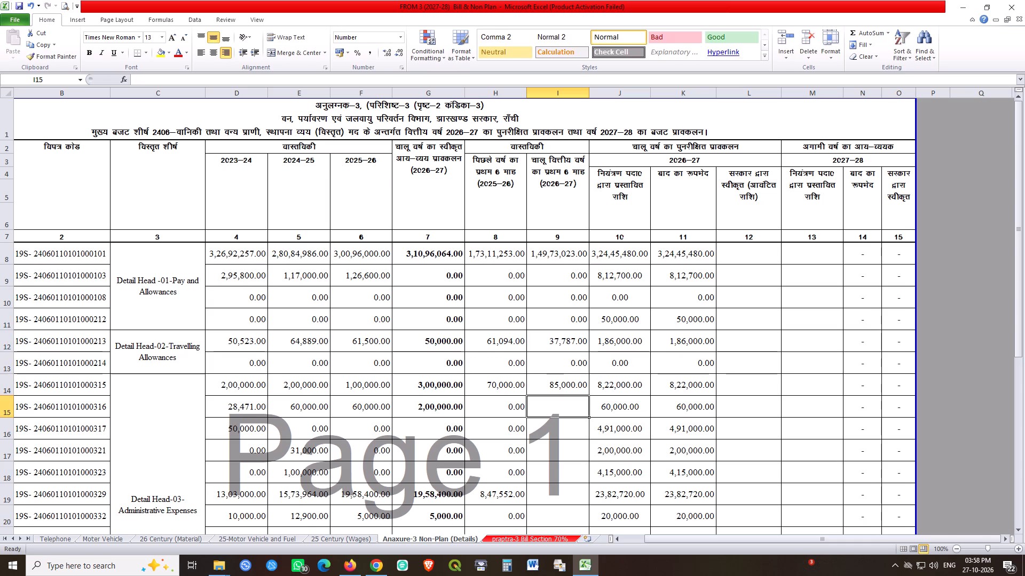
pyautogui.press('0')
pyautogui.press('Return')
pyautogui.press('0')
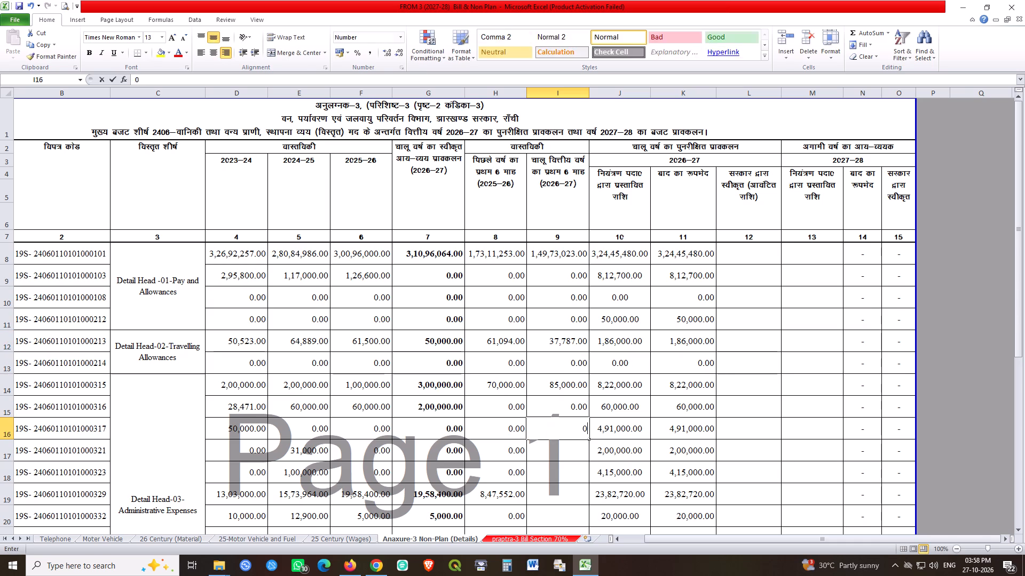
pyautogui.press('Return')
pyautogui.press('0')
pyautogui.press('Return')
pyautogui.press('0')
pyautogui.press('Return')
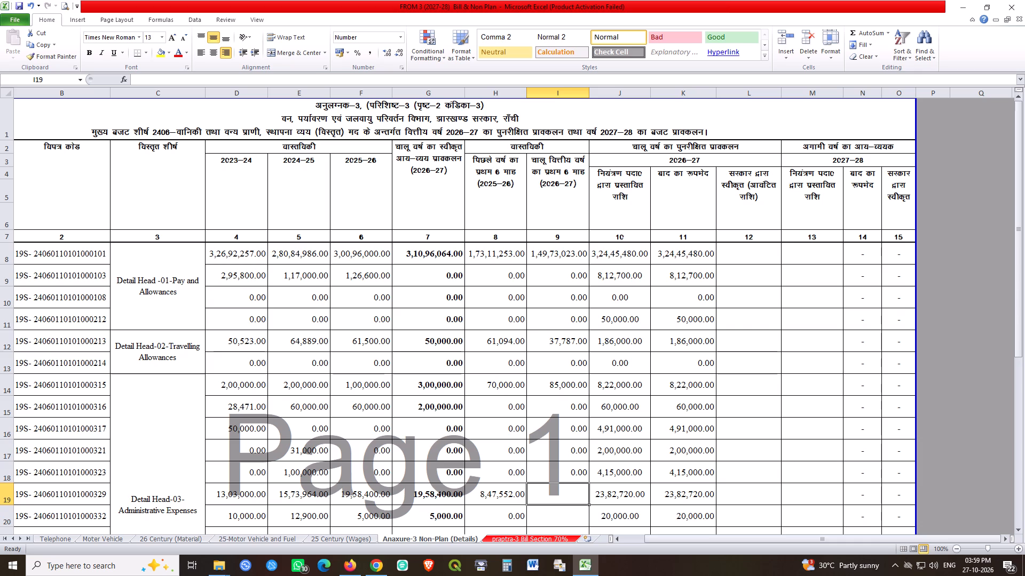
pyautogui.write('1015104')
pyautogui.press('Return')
# Enter 2026-27 first-six-month actuals of 0 in I20, 28373 in I21 and 100000 for Detail Head 04 in I26.
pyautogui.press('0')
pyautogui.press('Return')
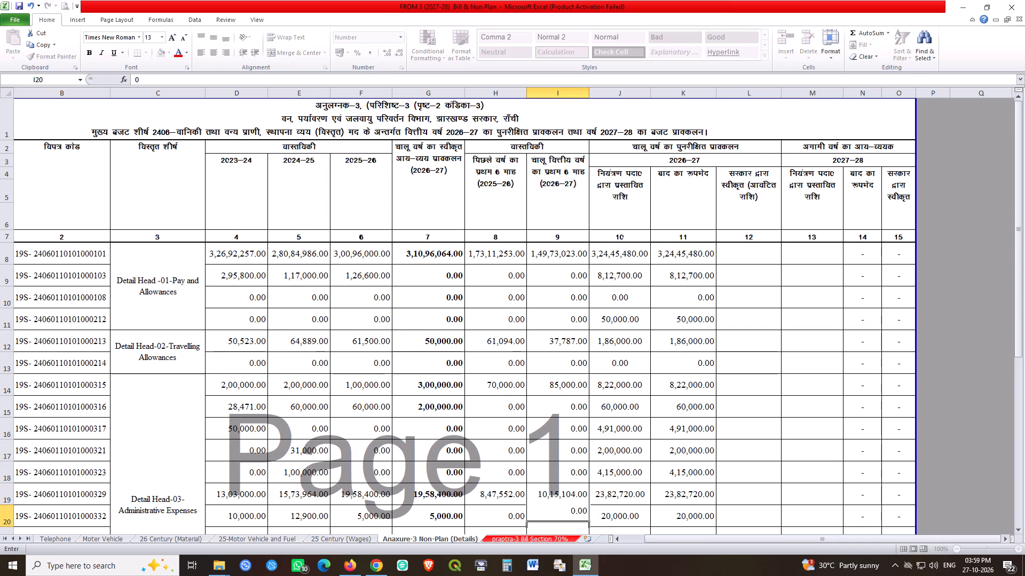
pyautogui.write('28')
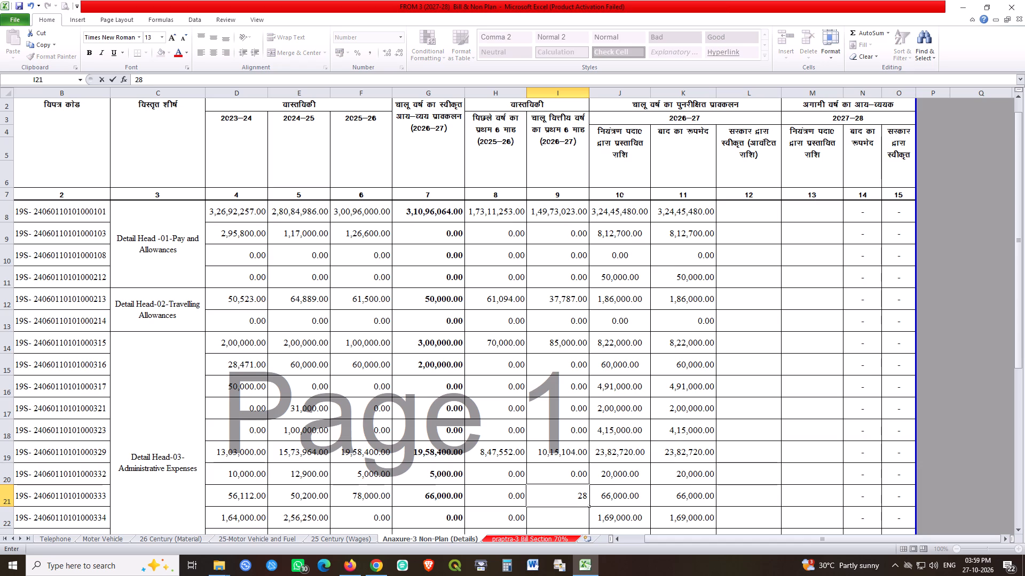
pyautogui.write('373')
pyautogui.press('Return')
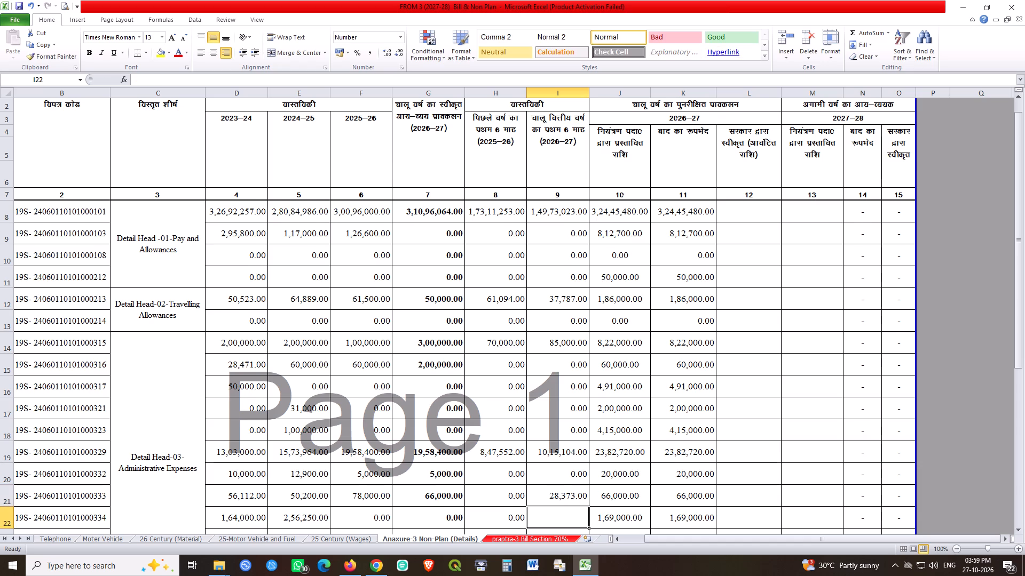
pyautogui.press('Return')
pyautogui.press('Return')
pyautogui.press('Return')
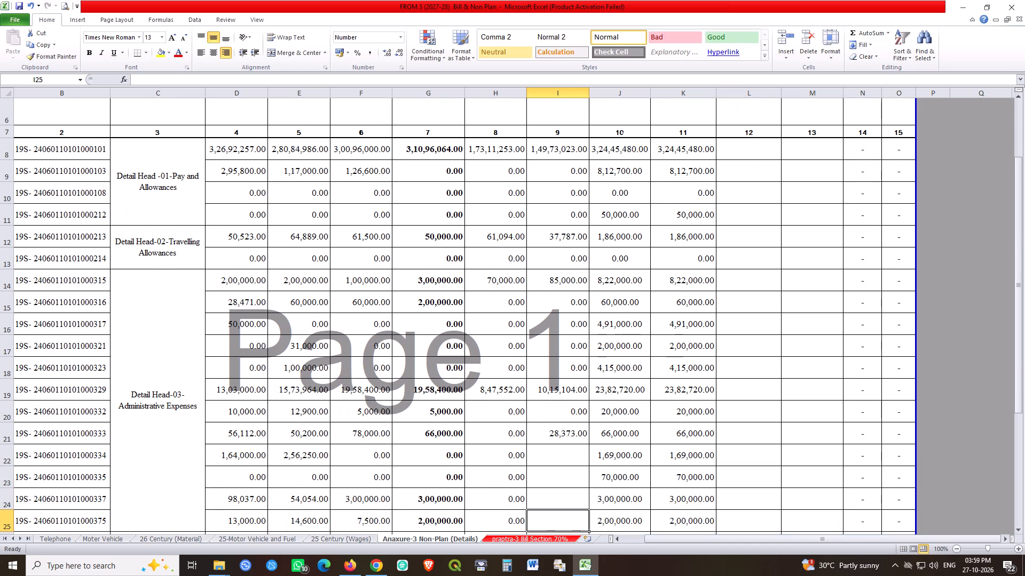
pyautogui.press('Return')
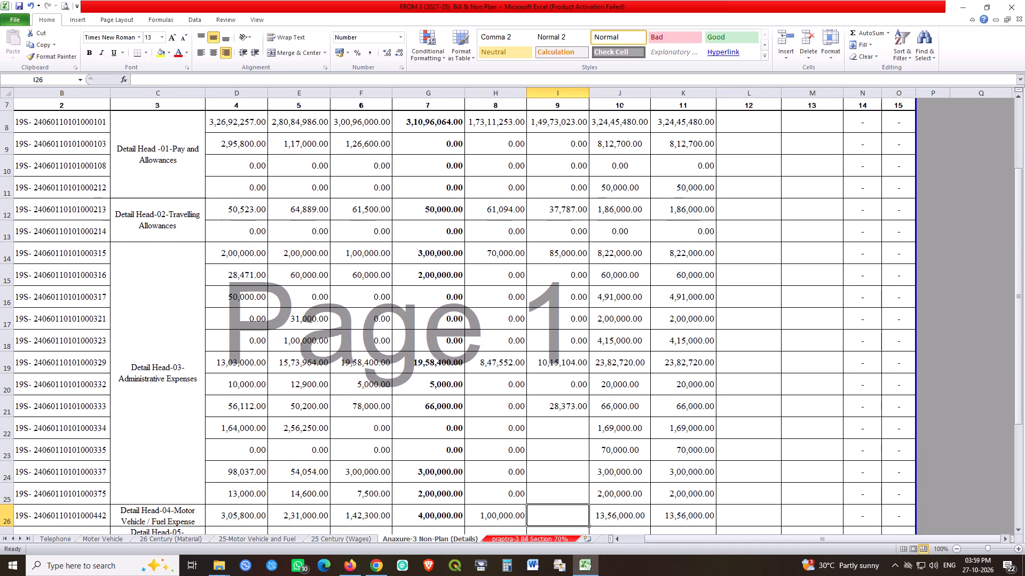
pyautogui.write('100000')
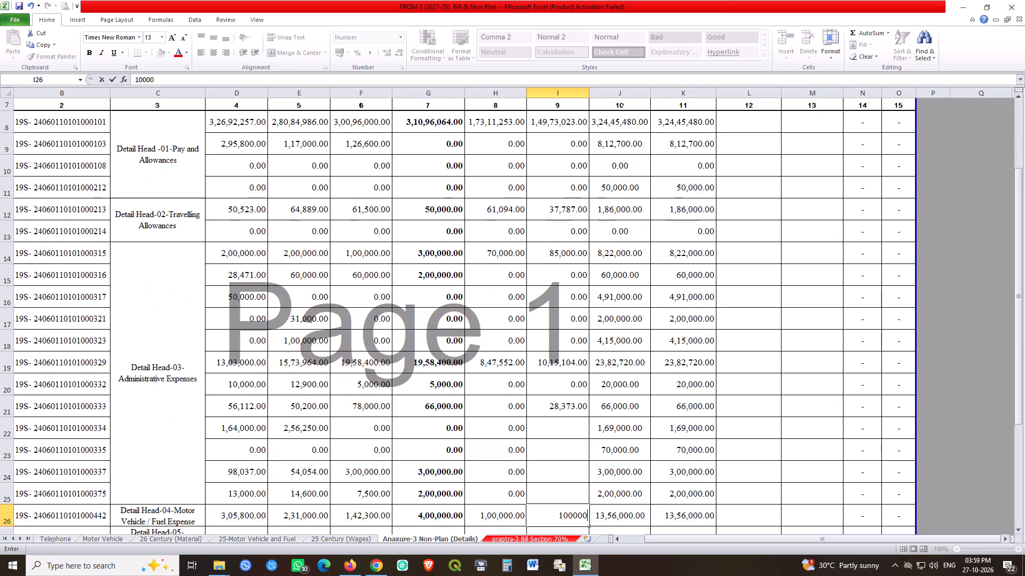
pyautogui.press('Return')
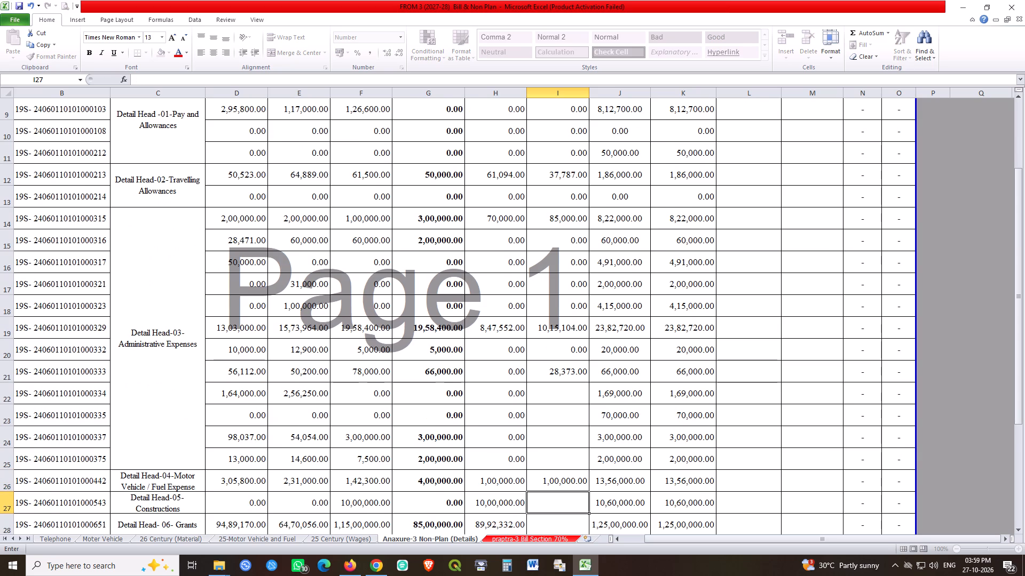
# Fill the skipped first-six-month actuals for bill codes ending 334 to 375 in I22:I25 with 0.
pyautogui.click(562, 397)
pyautogui.press('0')
pyautogui.press('Return')
pyautogui.press('0')
pyautogui.press('Return')
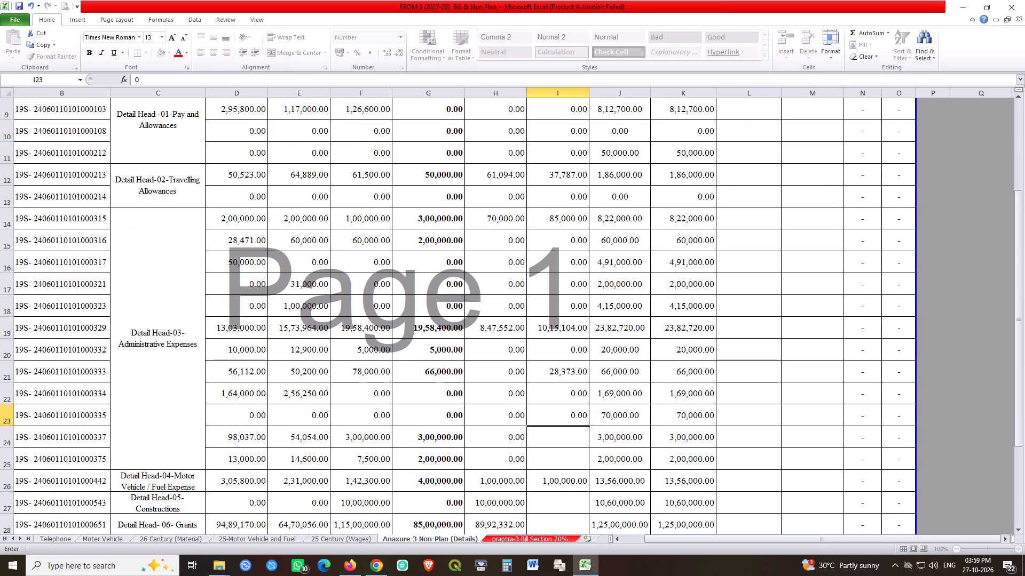
pyautogui.press('0')
pyautogui.press('Return')
pyautogui.press('0')
pyautogui.press('Return')
# Enter 0 as the first-six-month actuals for Detail Heads 05, 06 and 07 in I27:I30.
pyautogui.press('Return')
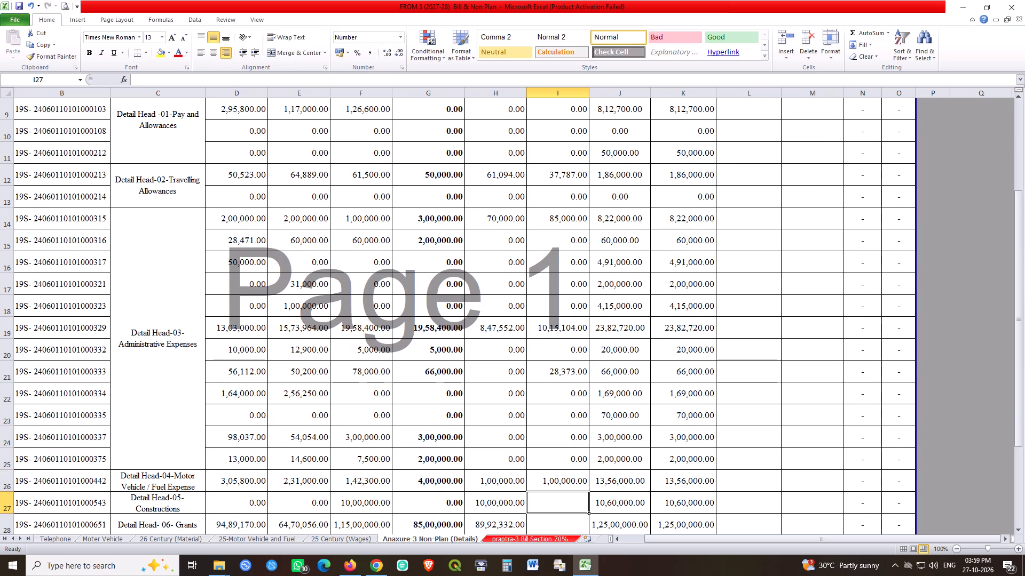
pyautogui.press('0')
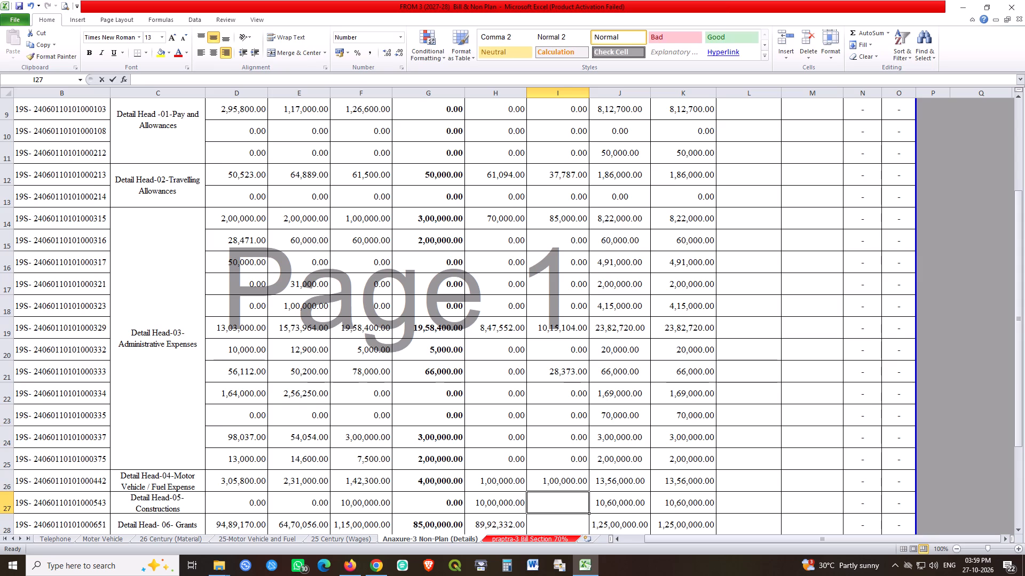
pyautogui.press('Return')
pyautogui.press('0')
pyautogui.press('Return')
pyautogui.press('0')
pyautogui.press('Return')
pyautogui.press('0')
pyautogui.press('Return')
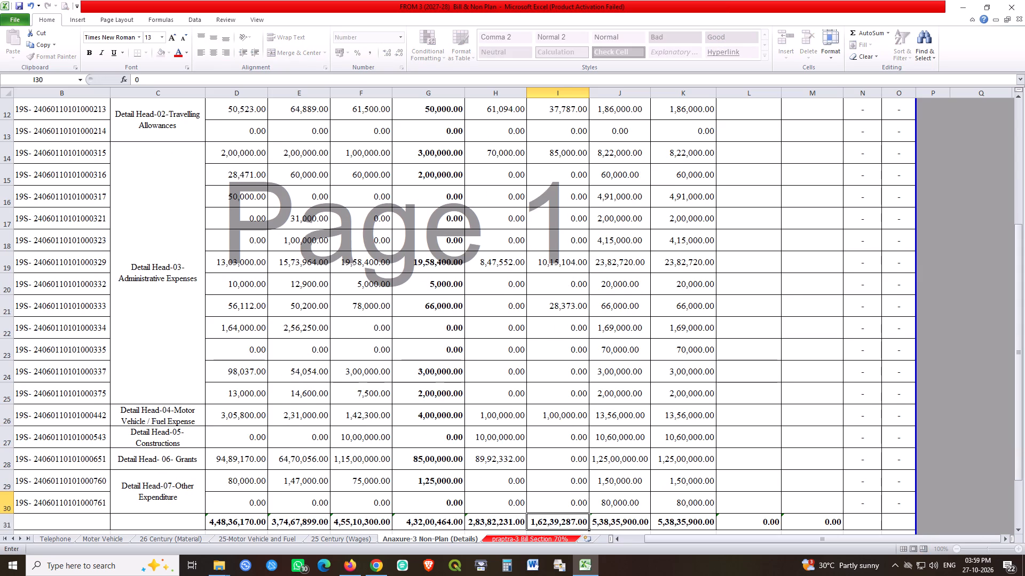
# Inspect the formulas in K8 and K9 of the 2026-27 revised estimate columns.
pyautogui.scroll(3, 789, 293)
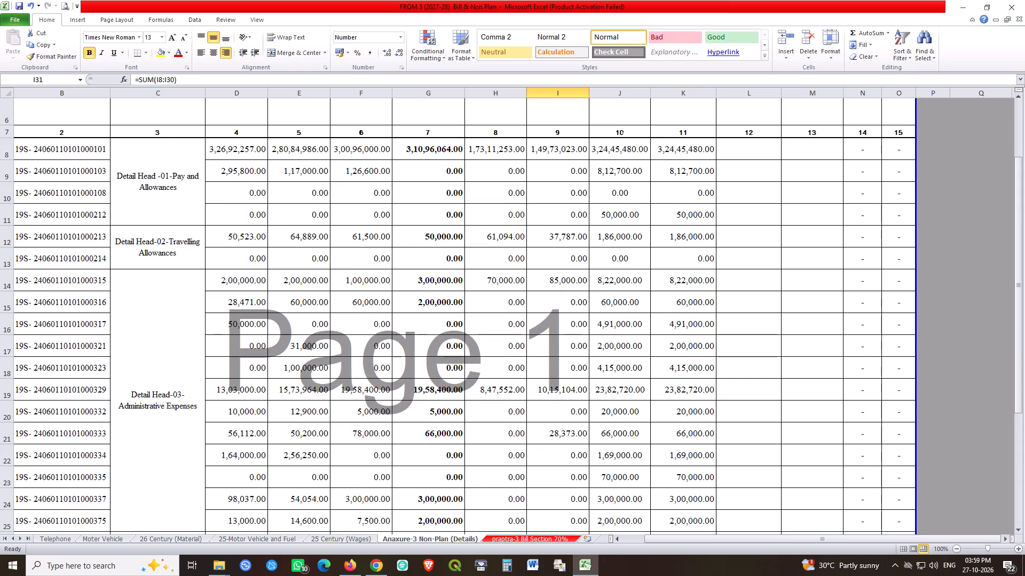
pyautogui.scroll(1, 791, 292)
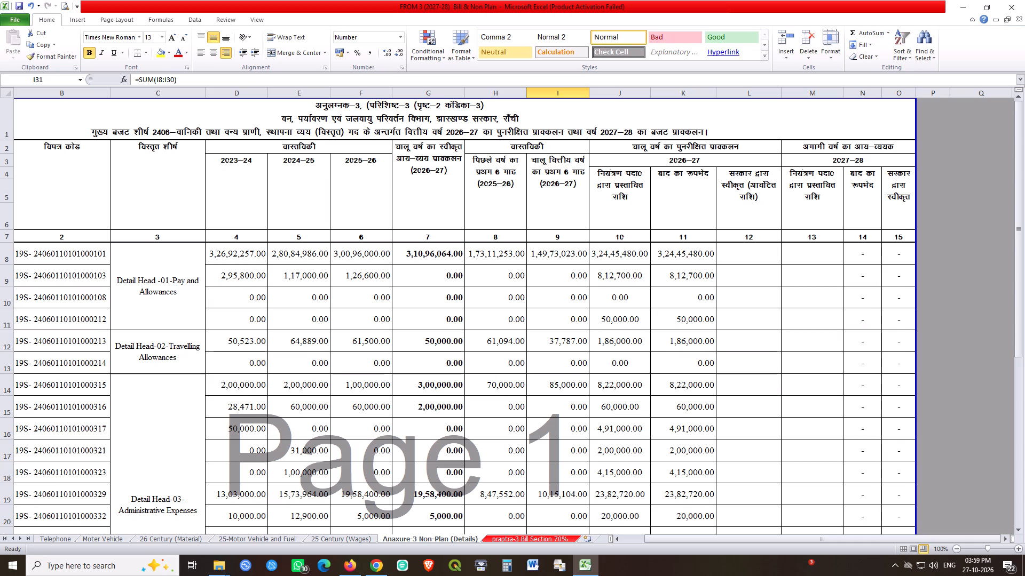
pyautogui.click(581, 258)
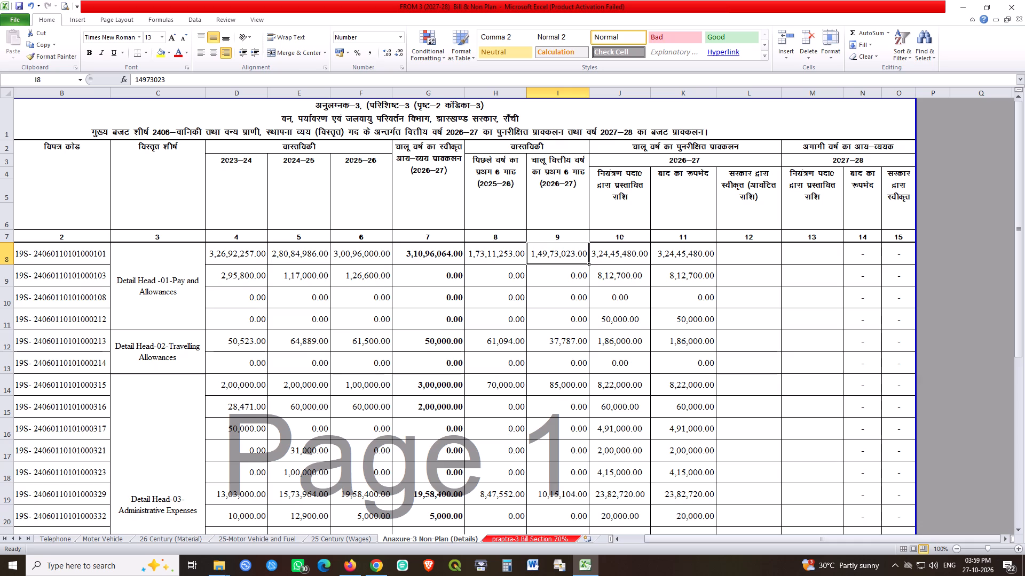
pyautogui.click(699, 245)
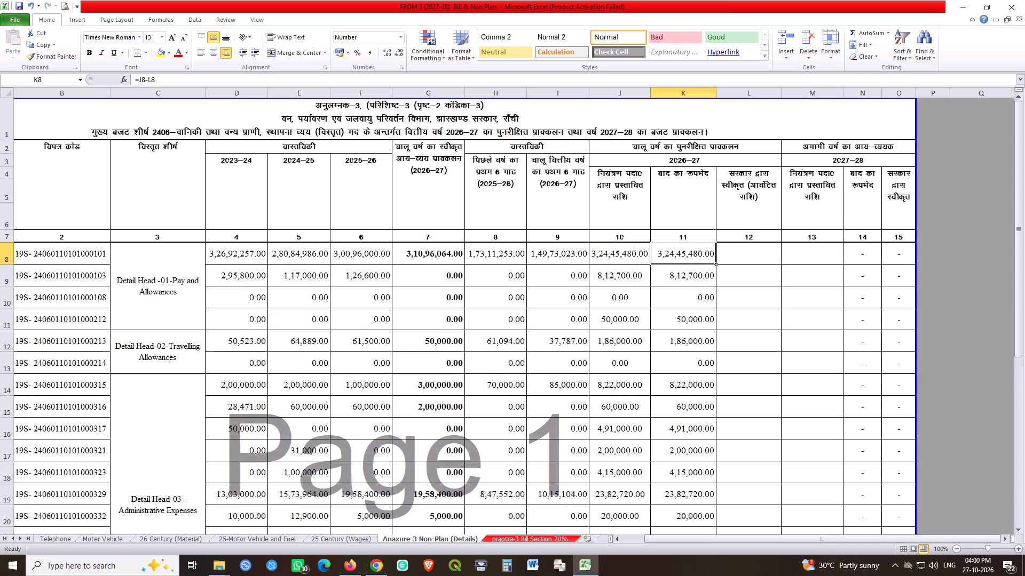
pyautogui.doubleClick(684, 257)
pyautogui.press('Return')
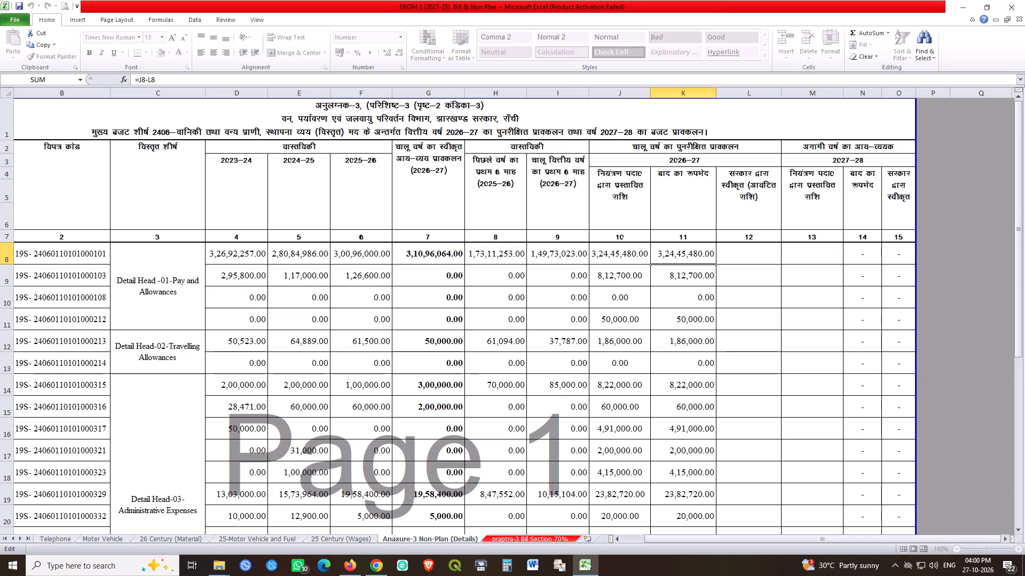
pyautogui.doubleClick(685, 277)
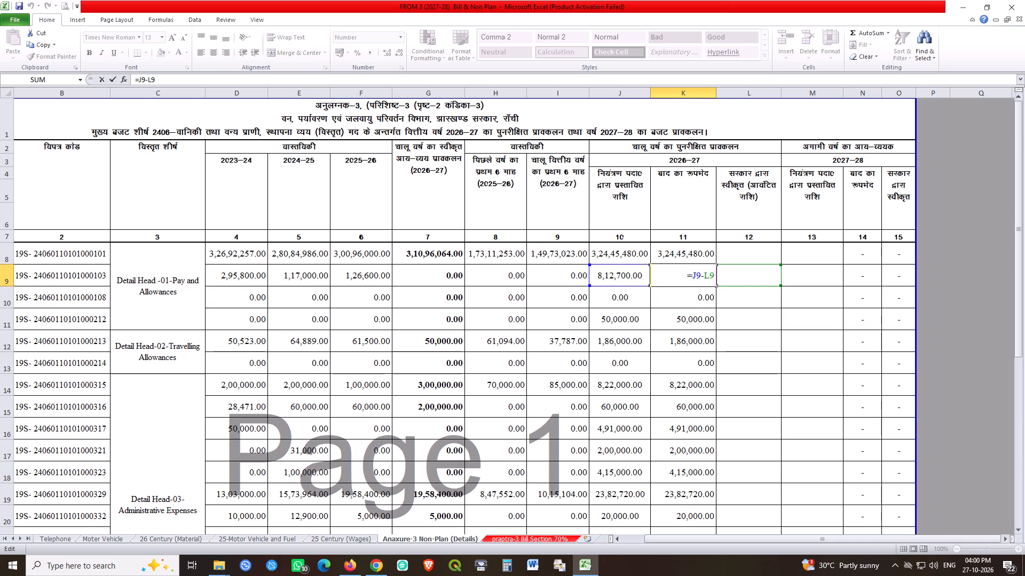
pyautogui.press('Return')
# Review the 2026-27 first-six-month actuals in column I from the first bill code down to the total row.
pyautogui.click(559, 258)
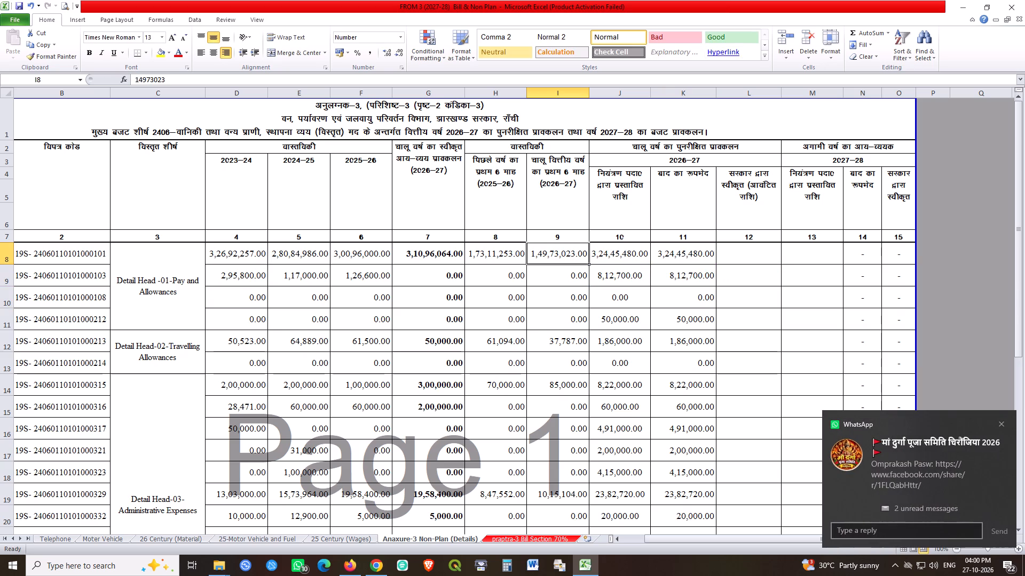
pyautogui.click(555, 497)
pyautogui.scroll(-1, 574, 449)
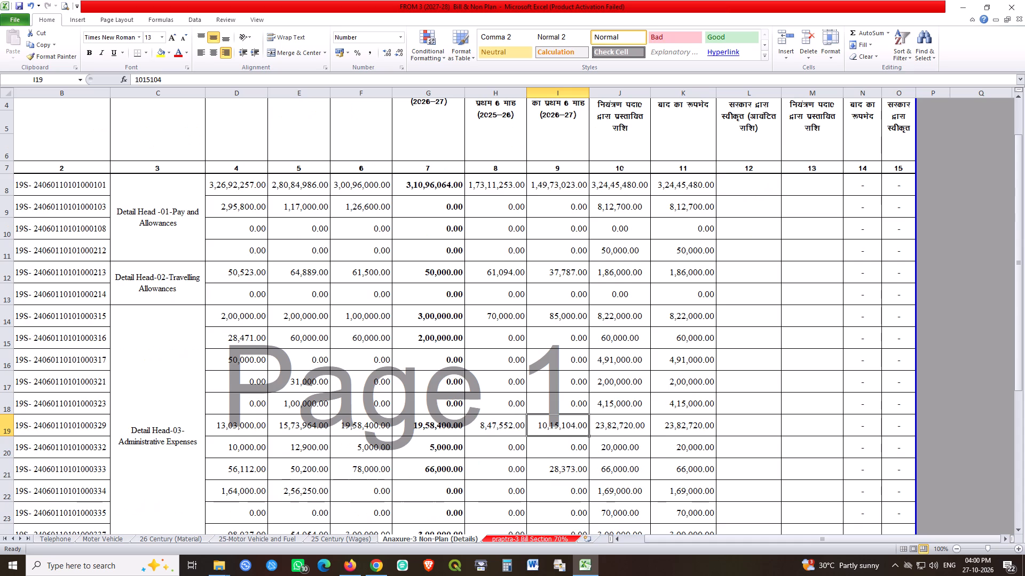
pyautogui.click(567, 471)
pyautogui.scroll(-2, 567, 471)
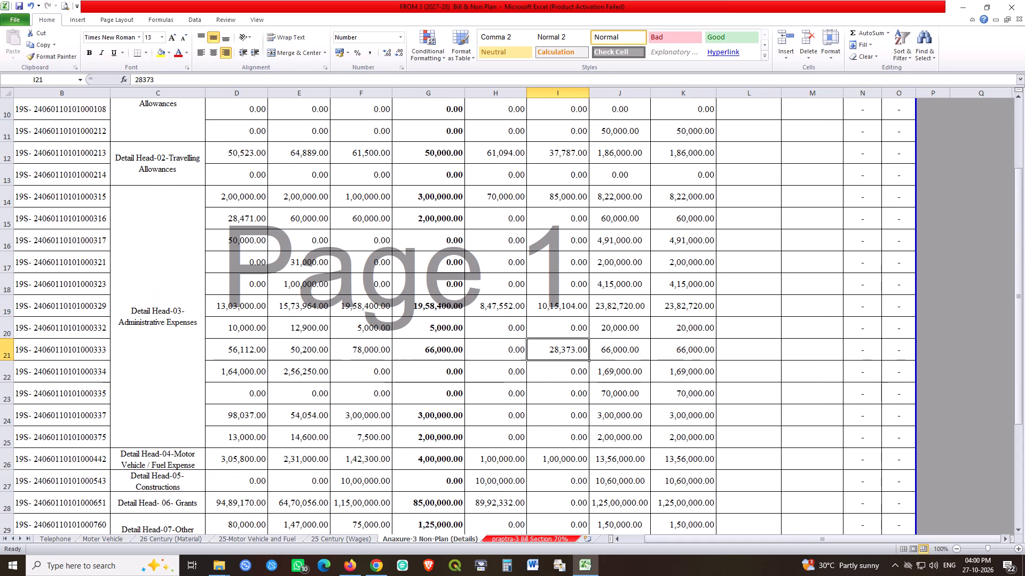
pyautogui.scroll(-1, 569, 504)
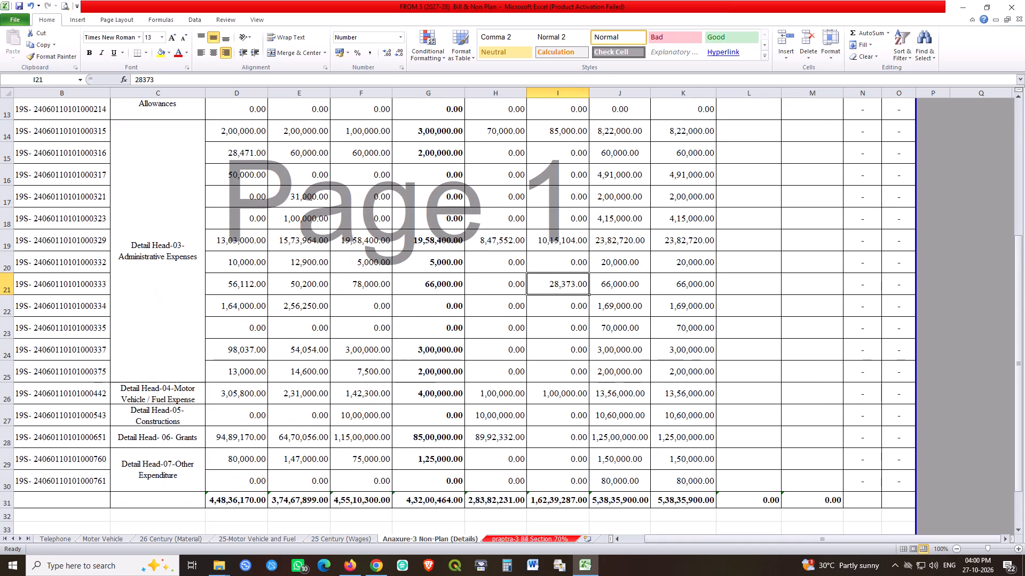
pyautogui.scroll(2, 563, 407)
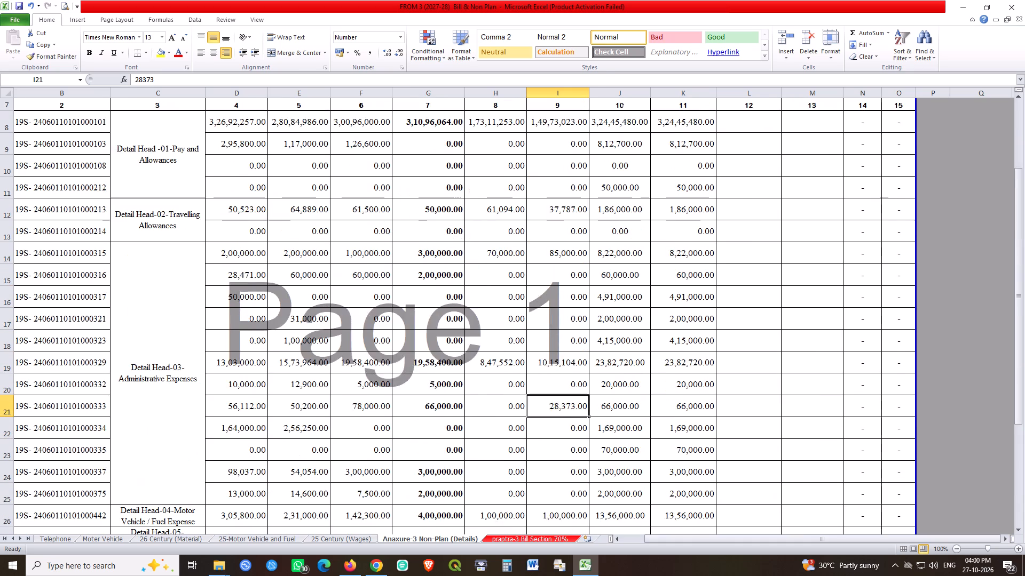
pyautogui.scroll(2, 563, 407)
# Set the proposed 2026-27 revised estimate for the bill code ending 316 in J15 to 200000.
pyautogui.click(635, 235)
pyautogui.click(622, 249)
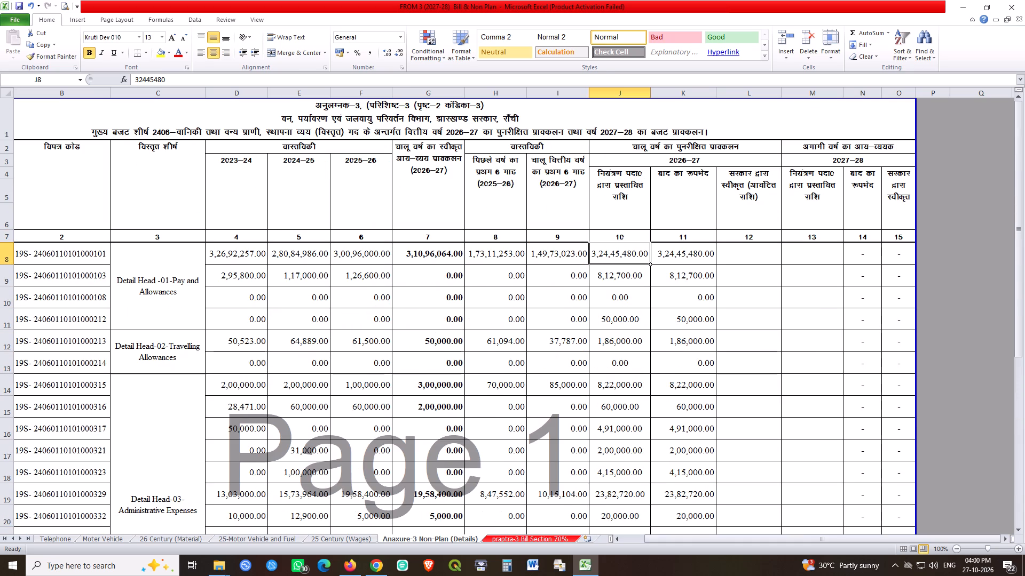
pyautogui.press('Down')
pyautogui.press('Down')
pyautogui.press('Down')
pyautogui.press('Down')
pyautogui.press('Down')
pyautogui.press('Down')
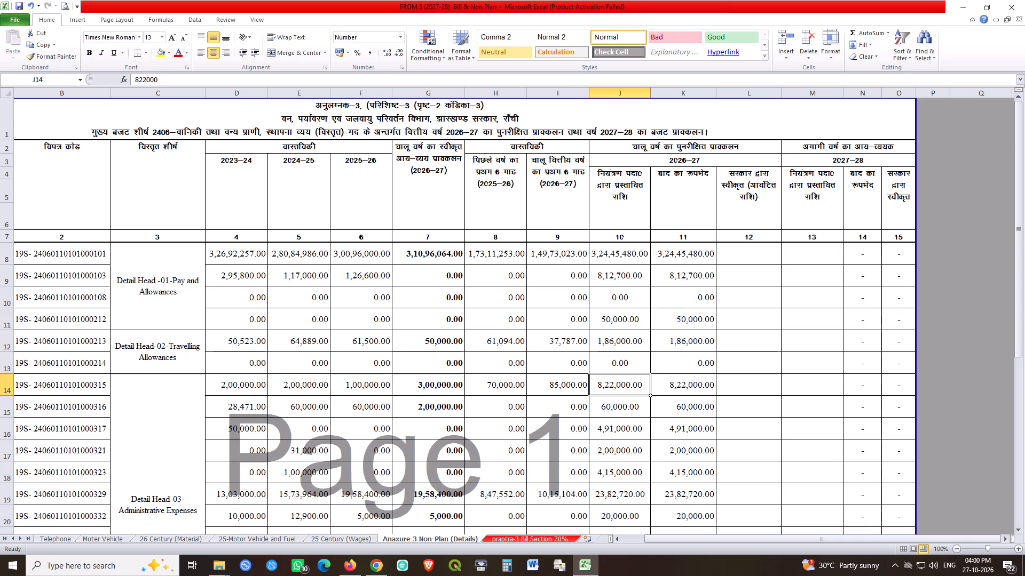
pyautogui.press('Down')
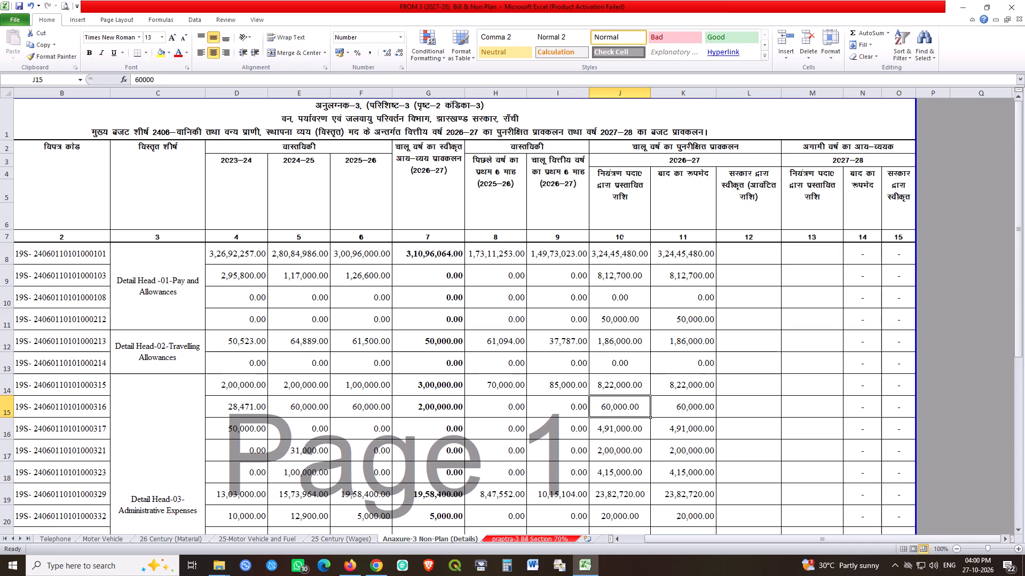
pyautogui.doubleClick(614, 406)
pyautogui.moveTo(609, 406); pyautogui.dragTo(617, 406)
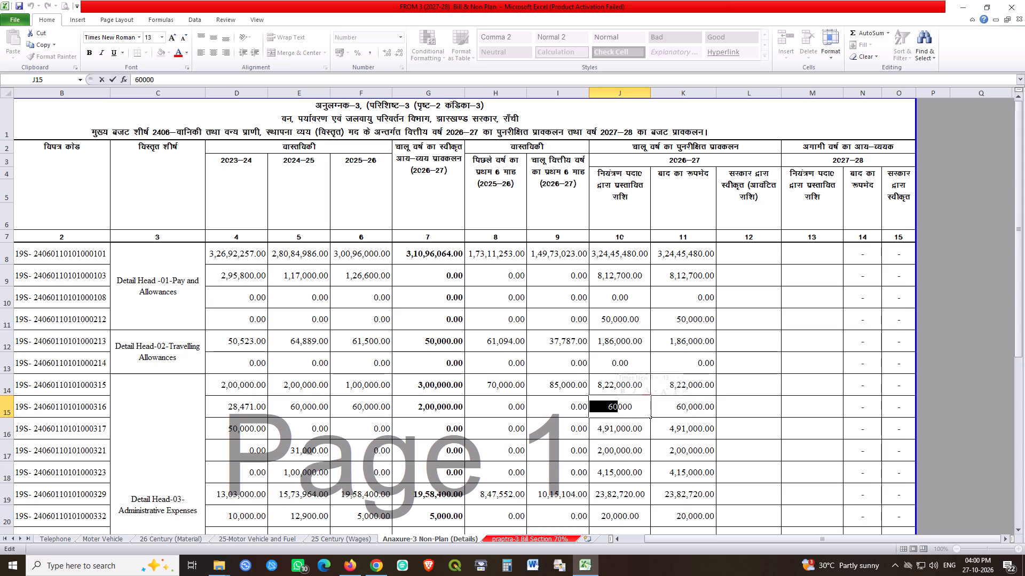
pyautogui.press('Delete')
pyautogui.press('Delete')
pyautogui.press('Delete')
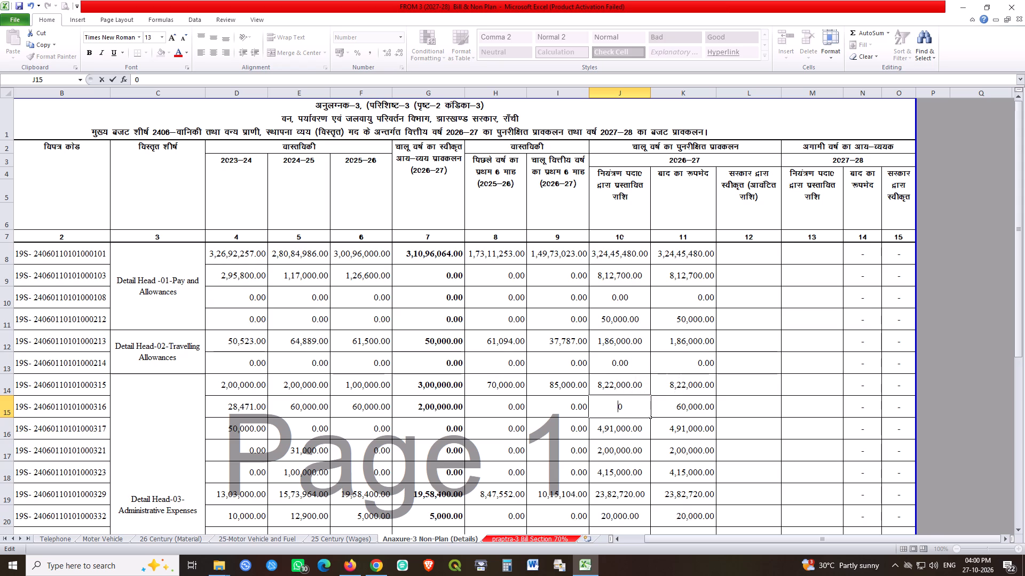
pyautogui.press('Delete')
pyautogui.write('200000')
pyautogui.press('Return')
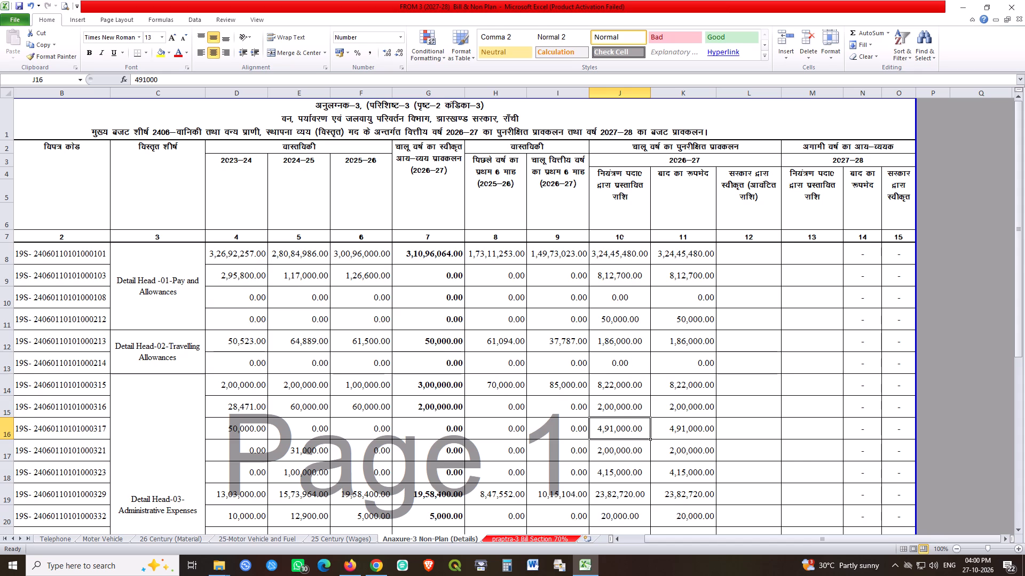
# Set the proposed revised estimates for bill codes ending 333 and 334 in J21:J22 to 134030 and 141000.
pyautogui.scroll(-2, 610, 473)
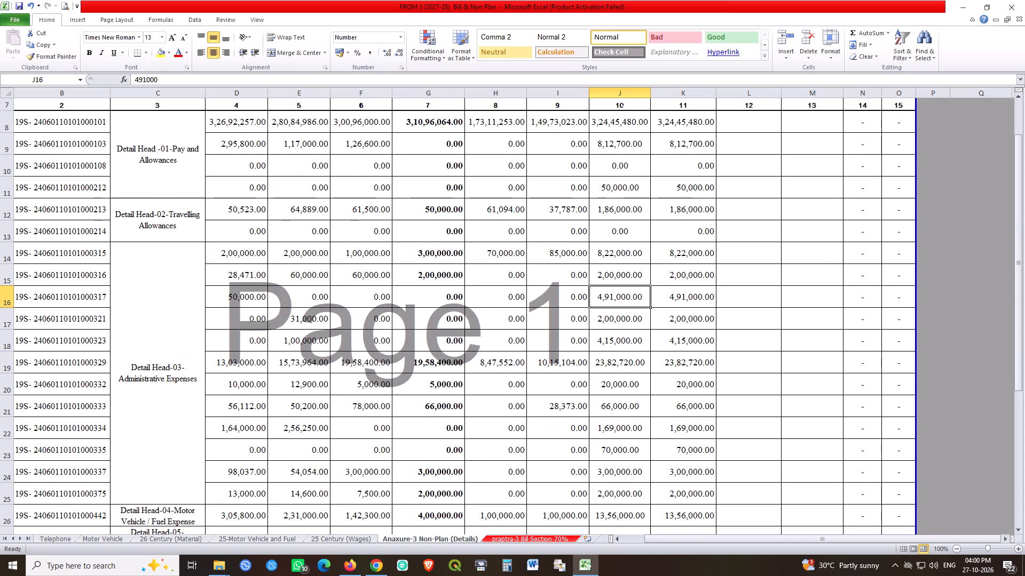
pyautogui.click(614, 410)
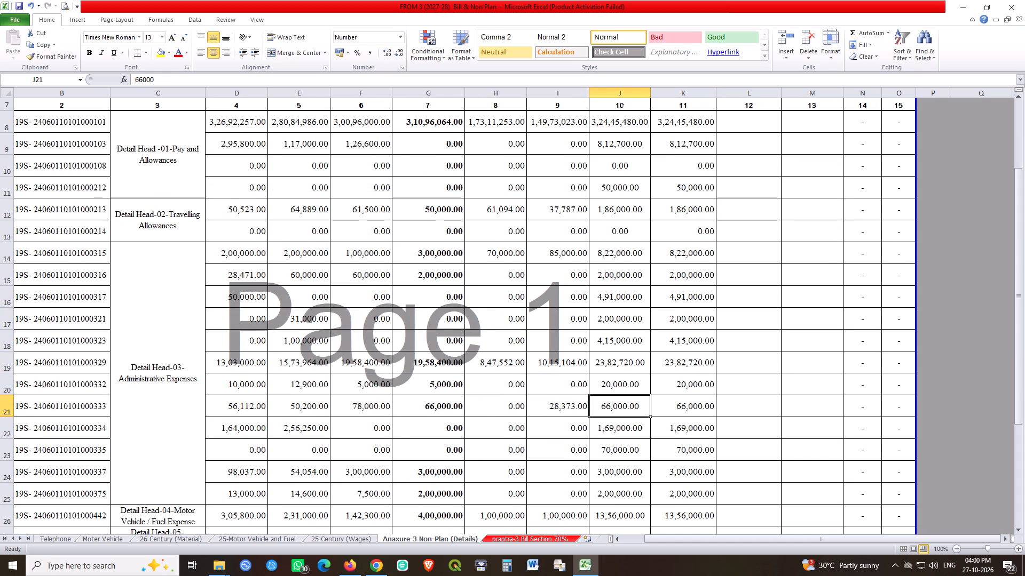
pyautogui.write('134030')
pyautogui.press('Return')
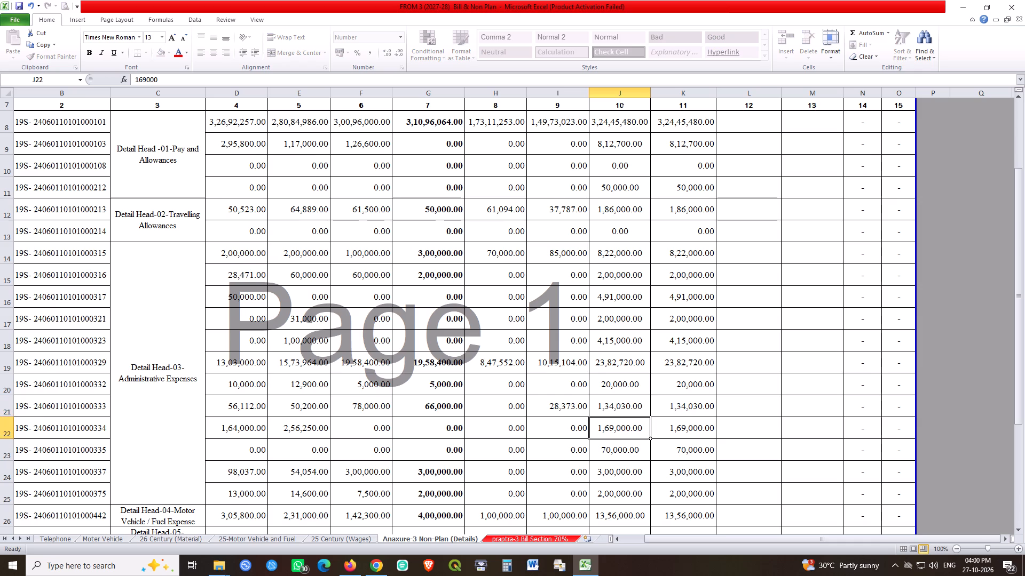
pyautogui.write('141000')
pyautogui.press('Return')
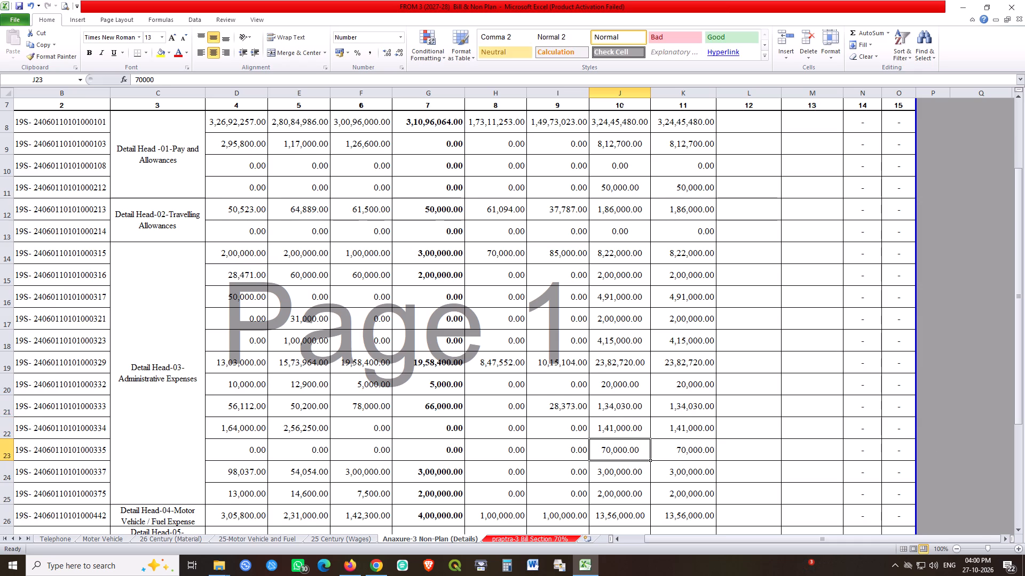
# Save the Bill & Non Plan workbook.
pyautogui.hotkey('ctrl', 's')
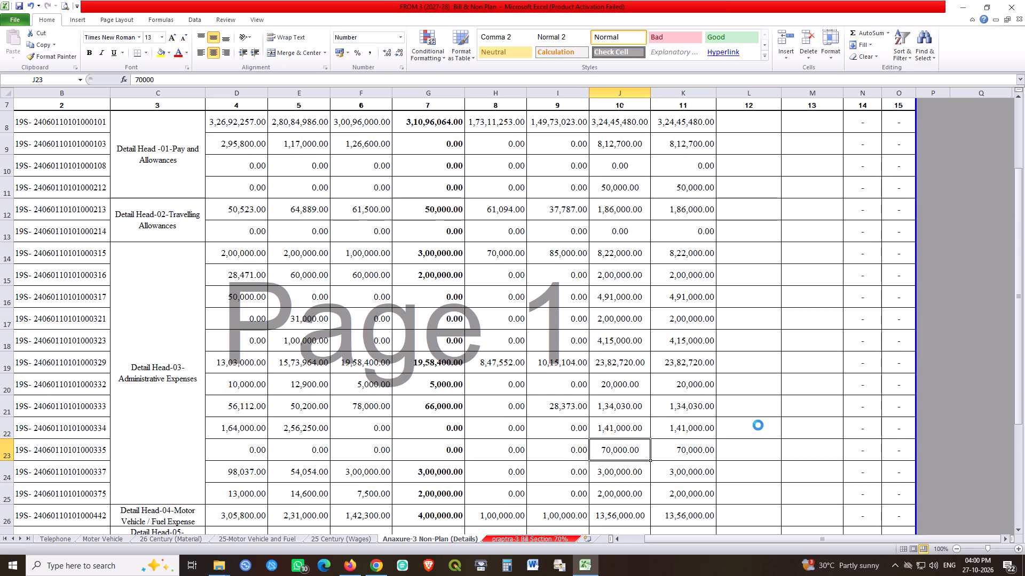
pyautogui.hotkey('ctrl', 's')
pyautogui.scroll(-2, 755, 426)
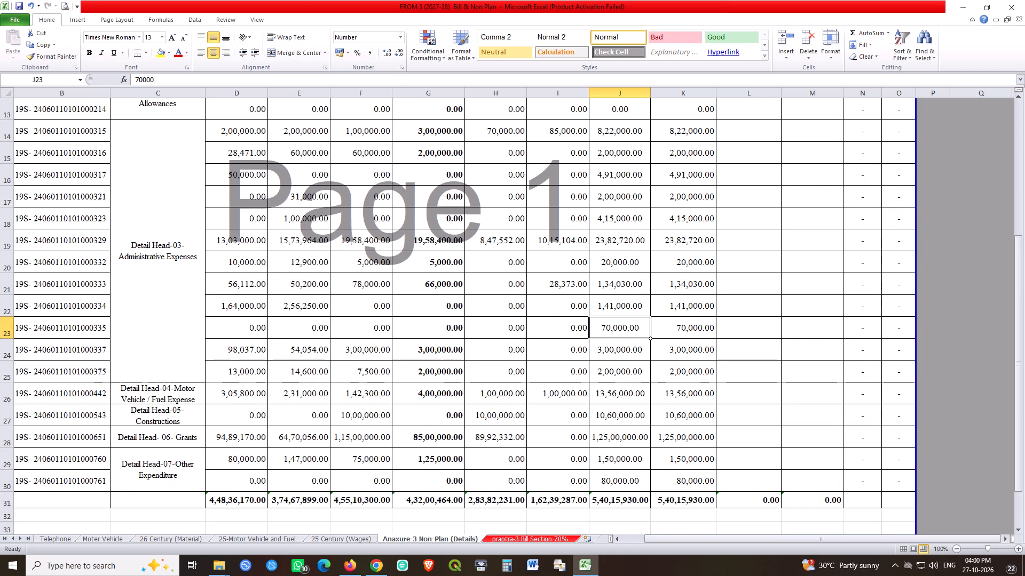
# Enter the 2026-27 government-approved amounts for Detail Head 01 in column 12: 31096064 in L8 and 0 in L9:L11.
pyautogui.scroll(6, 778, 402)
pyautogui.click(744, 252)
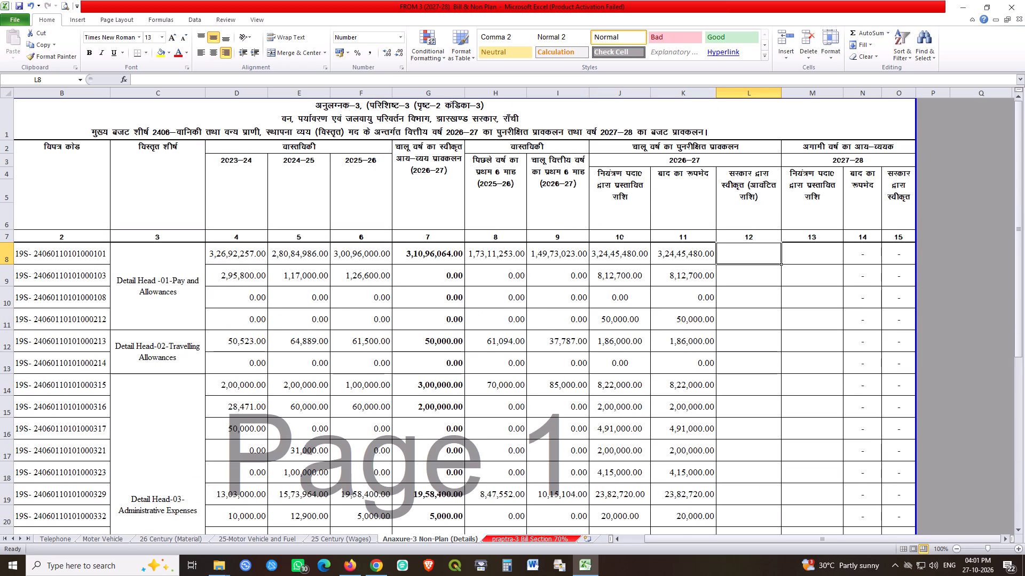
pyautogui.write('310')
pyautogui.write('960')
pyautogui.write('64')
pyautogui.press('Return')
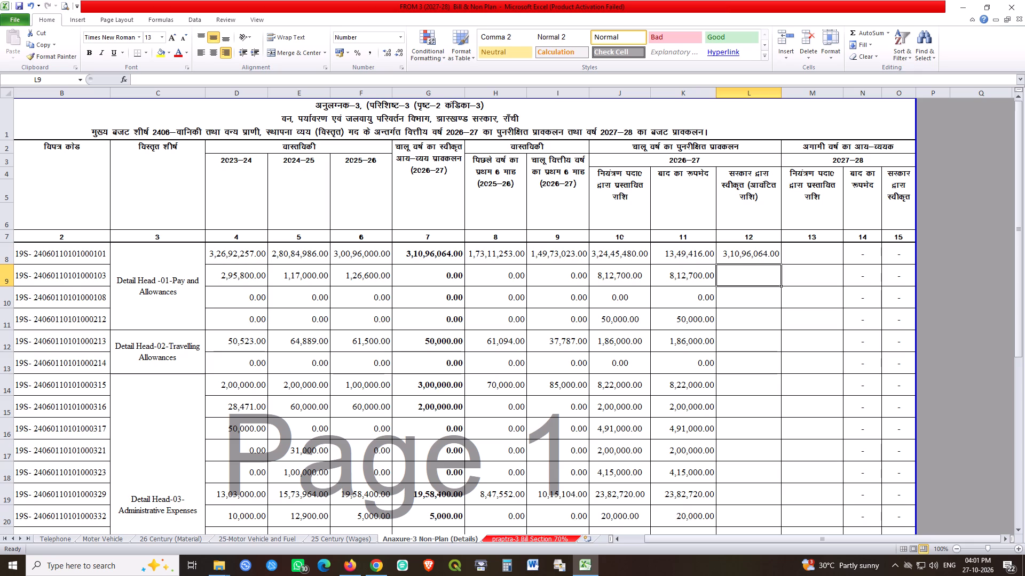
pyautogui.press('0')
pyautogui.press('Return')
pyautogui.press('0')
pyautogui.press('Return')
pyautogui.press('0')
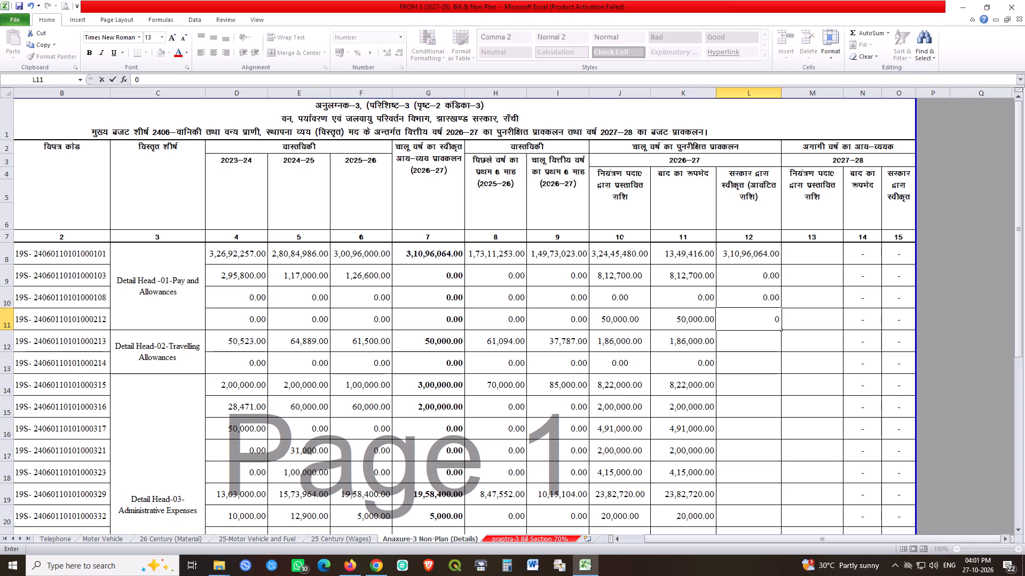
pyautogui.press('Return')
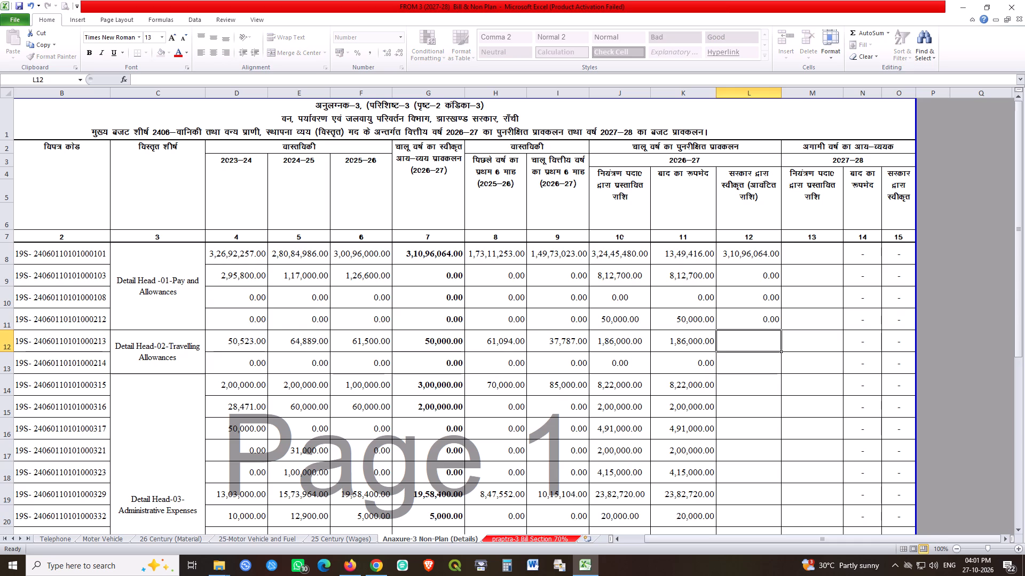
# Enter the government-approved amounts for Detail Head 02 travelling allowances: 50000 in L12 and 0 in L13.
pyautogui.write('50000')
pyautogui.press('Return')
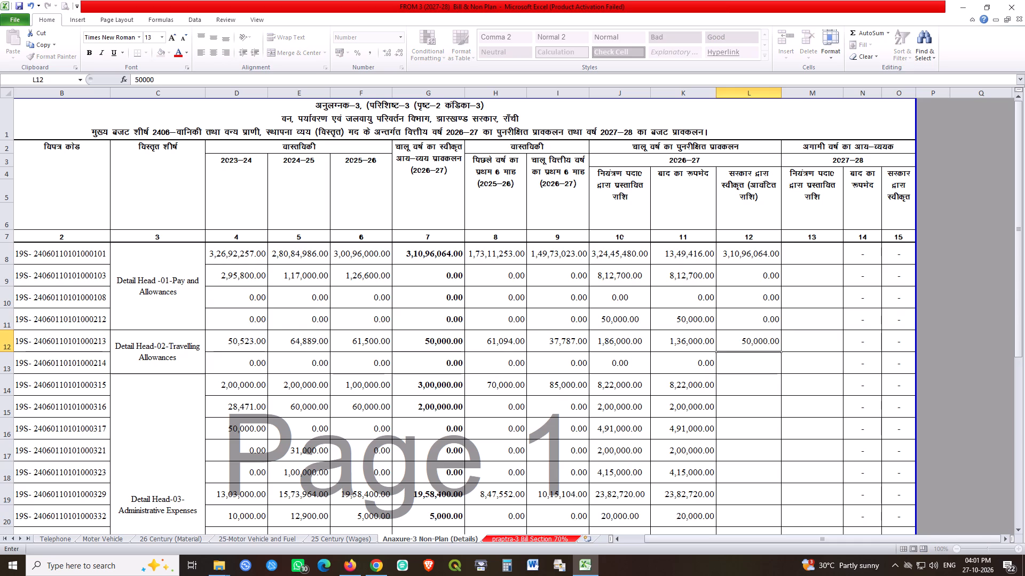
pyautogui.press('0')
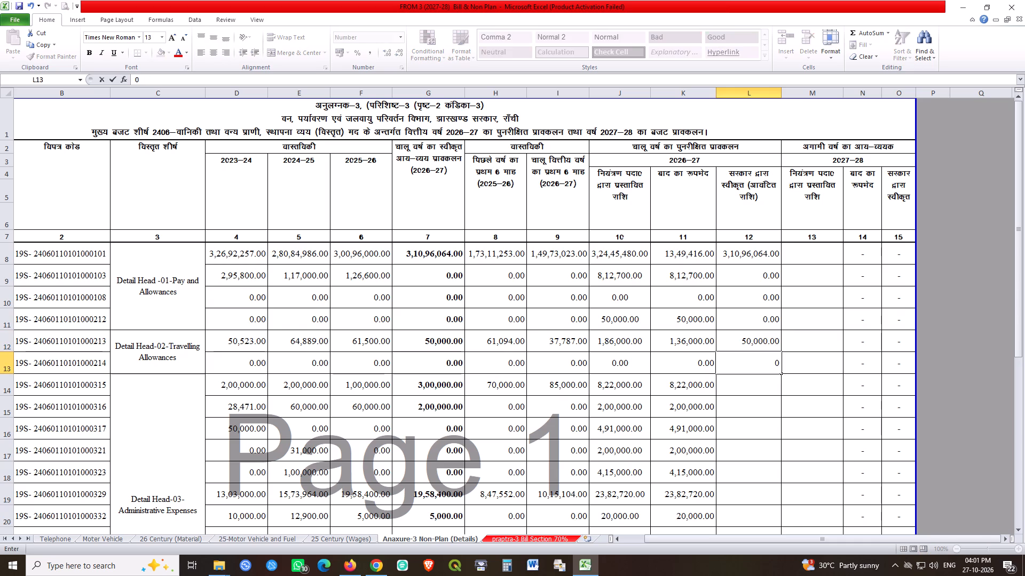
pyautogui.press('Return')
# Enter government-approved amounts for bill codes ending 315 to 323: 300000 in L14, 200000 in L15 and 0 in L16:L18.
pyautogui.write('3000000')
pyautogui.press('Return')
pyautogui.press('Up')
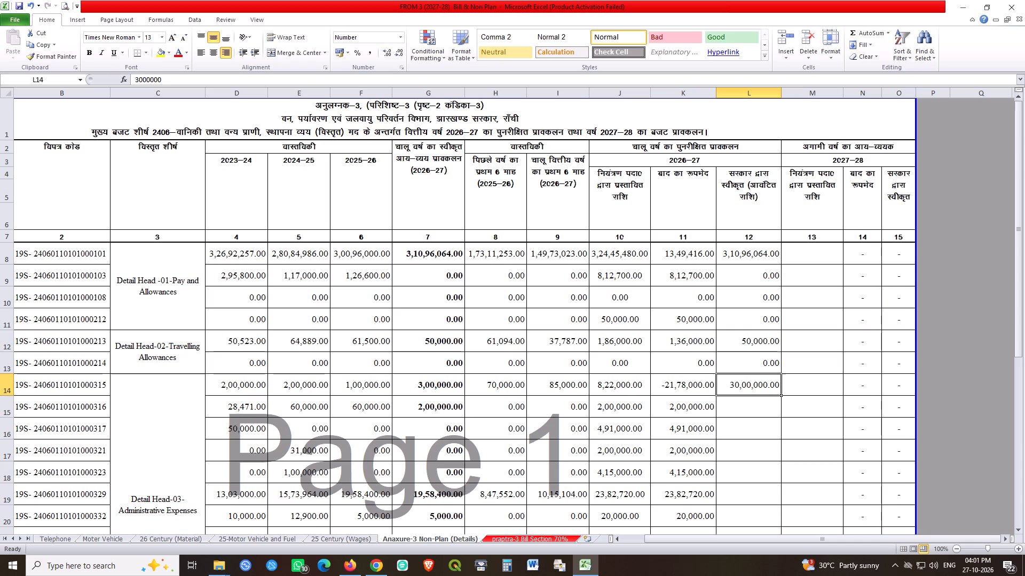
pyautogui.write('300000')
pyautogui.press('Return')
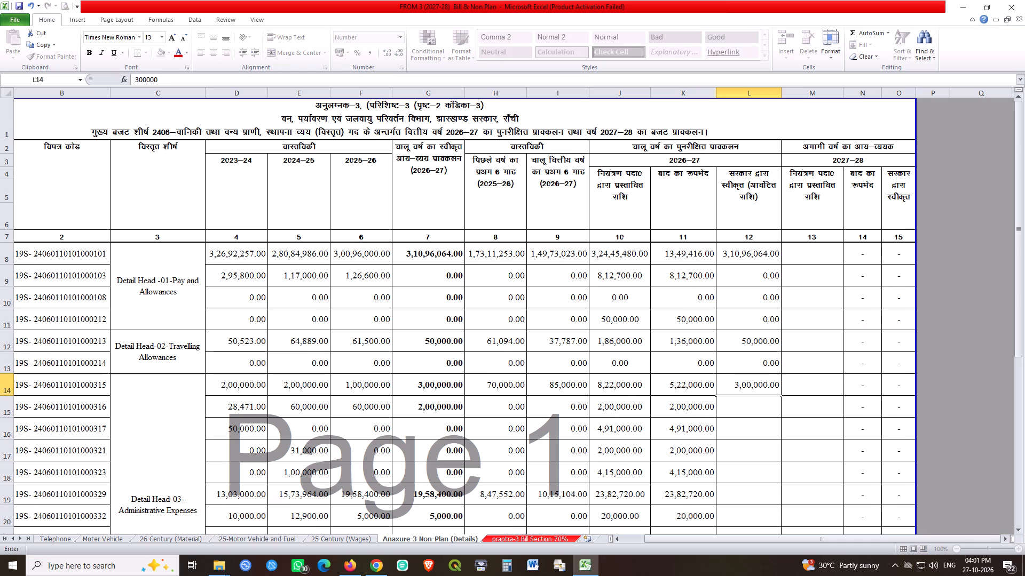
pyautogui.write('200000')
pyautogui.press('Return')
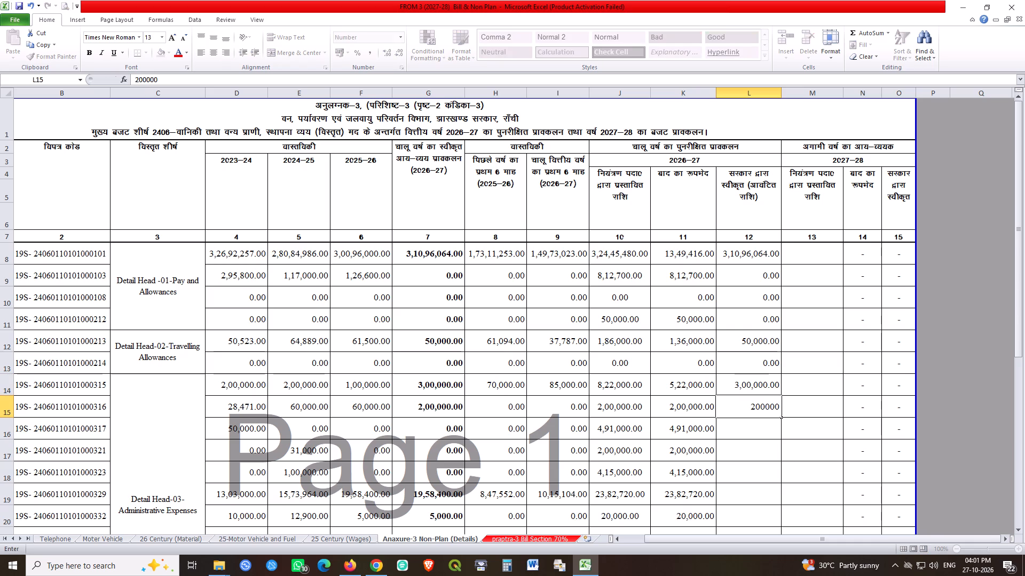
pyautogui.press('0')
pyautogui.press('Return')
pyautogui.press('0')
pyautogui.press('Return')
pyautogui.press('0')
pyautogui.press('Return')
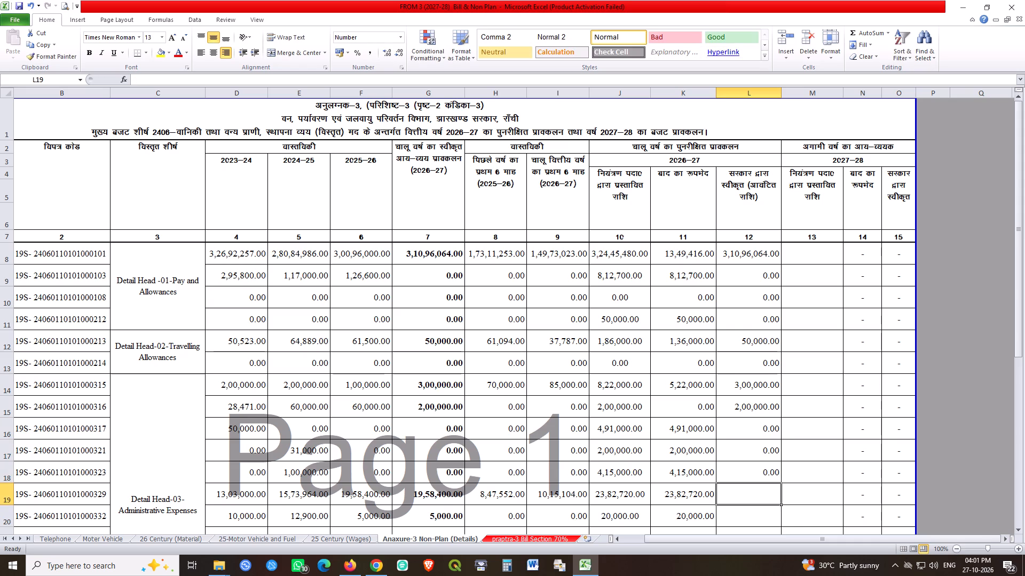
# Enter government-approved amounts 1958400, 5000 and 66000 for bill codes ending 329, 332 and 333 in L19:L21, and check row 21's difference.
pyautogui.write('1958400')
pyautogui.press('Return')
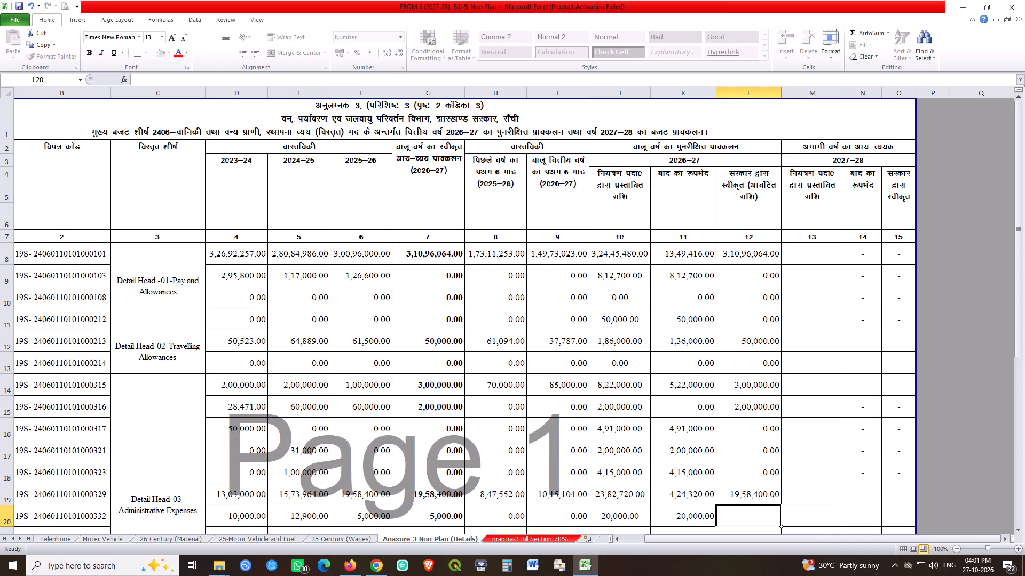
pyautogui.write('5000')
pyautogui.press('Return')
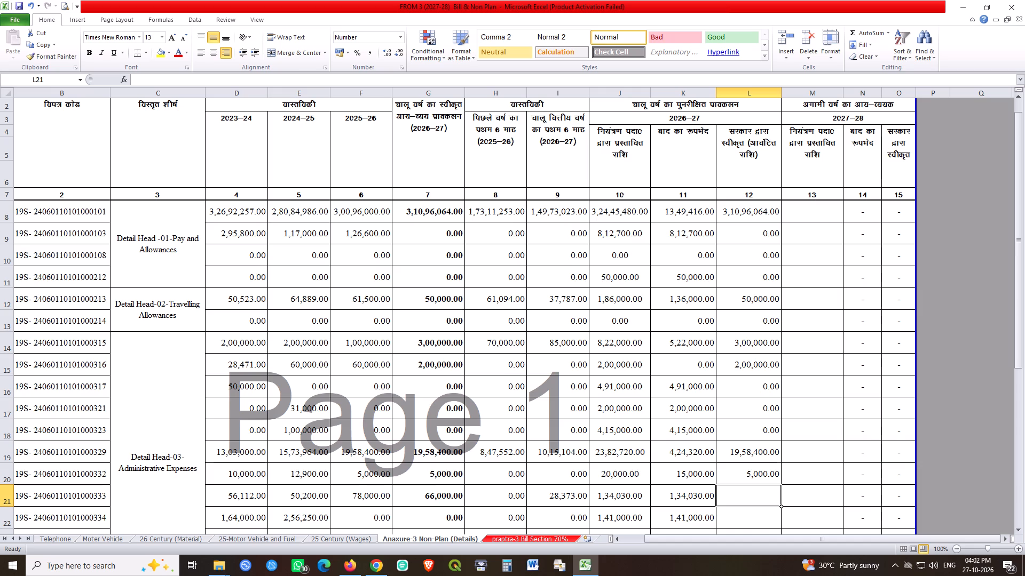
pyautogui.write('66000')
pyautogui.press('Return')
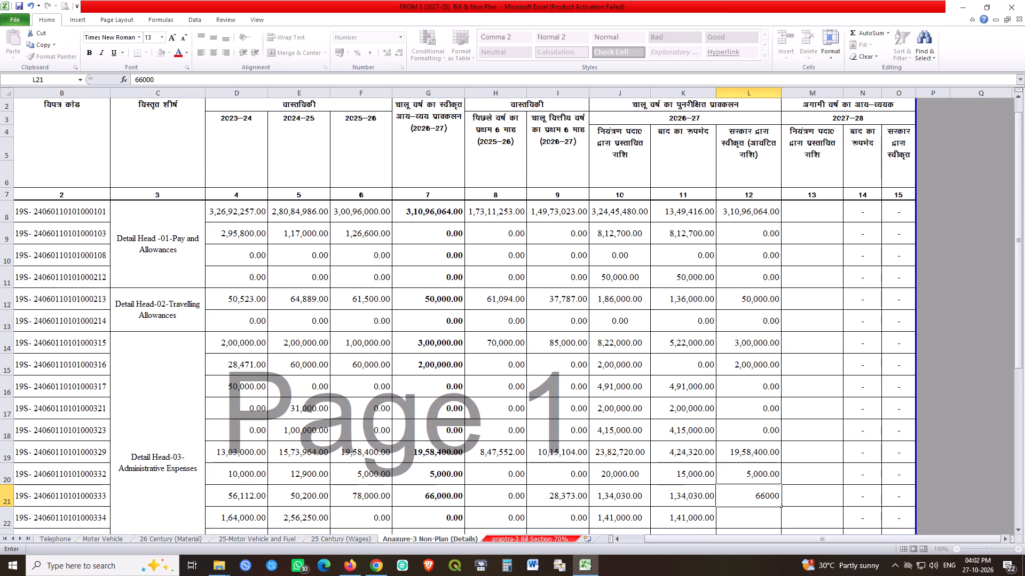
pyautogui.click(701, 502)
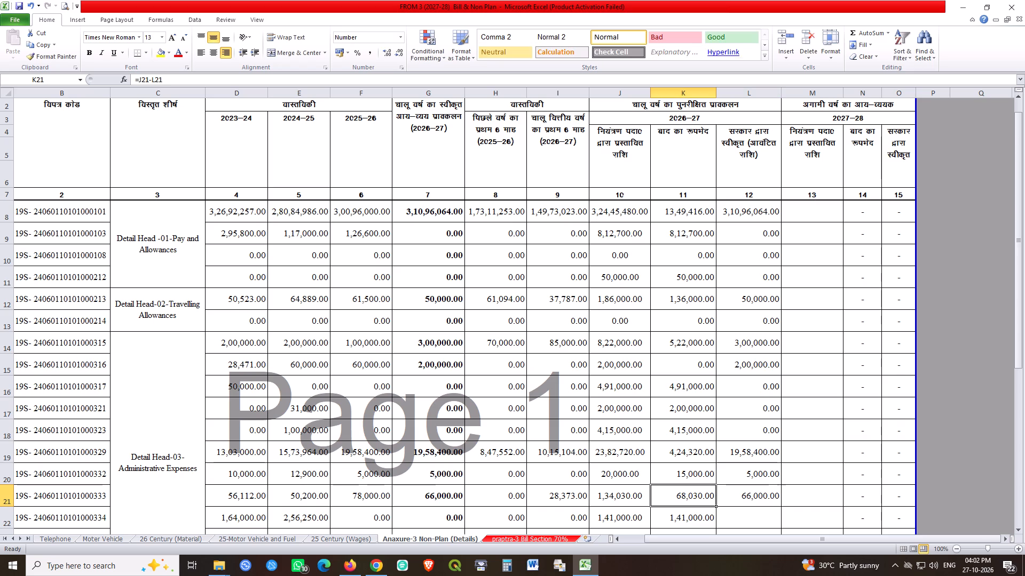
pyautogui.click(629, 506)
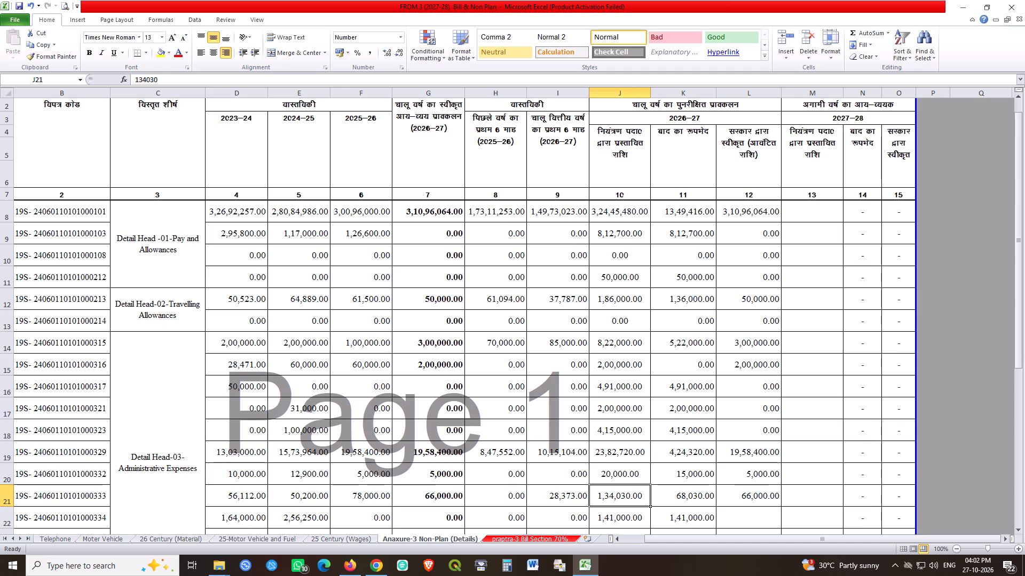
pyautogui.click(703, 502)
pyautogui.click(750, 503)
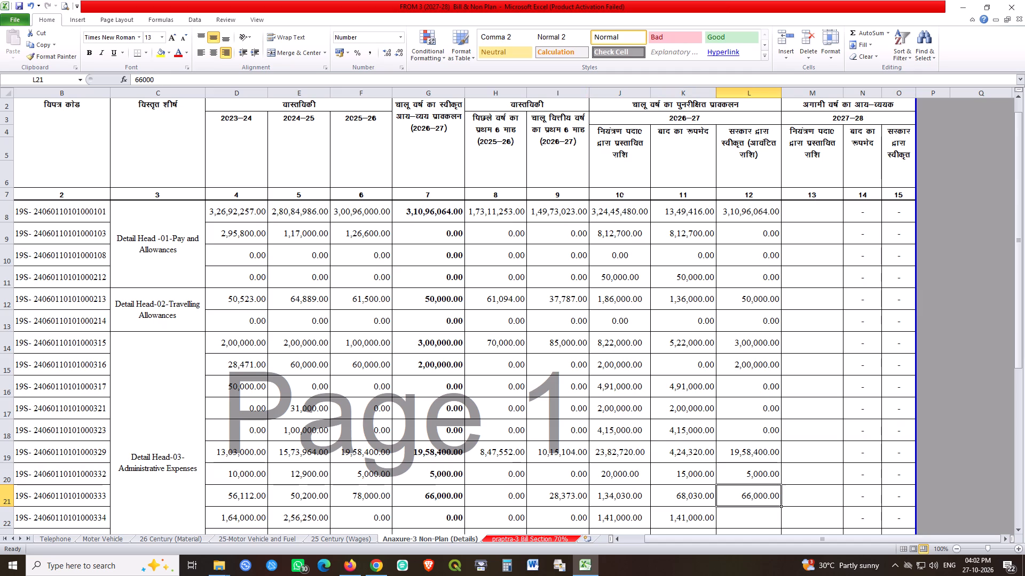
# Fill the remaining Detail Head 03 approved amounts: 0 in L22:L23, 300000 in L24 and 200000 in L25.
pyautogui.click(737, 517)
pyautogui.scroll(-1, 799, 448)
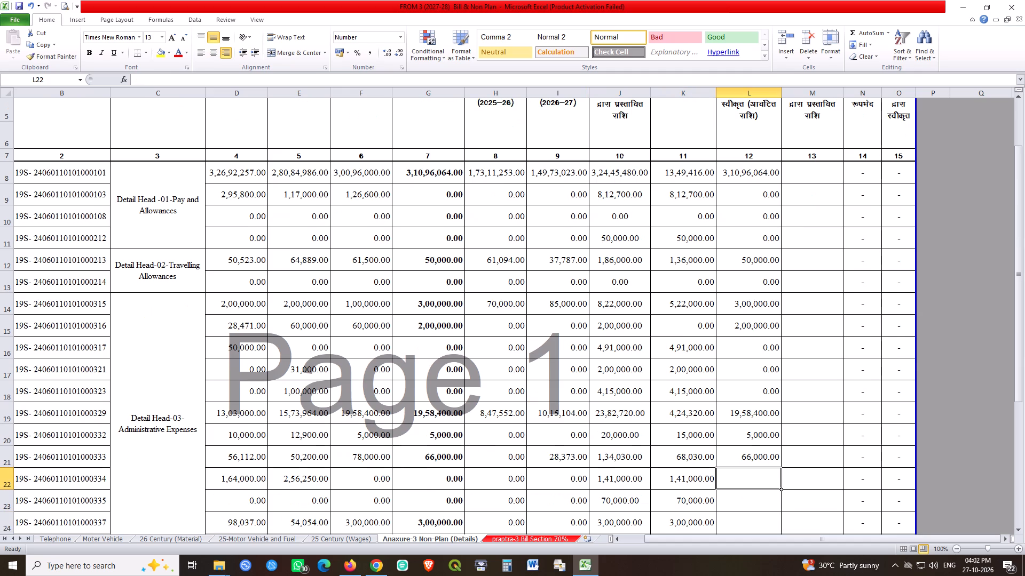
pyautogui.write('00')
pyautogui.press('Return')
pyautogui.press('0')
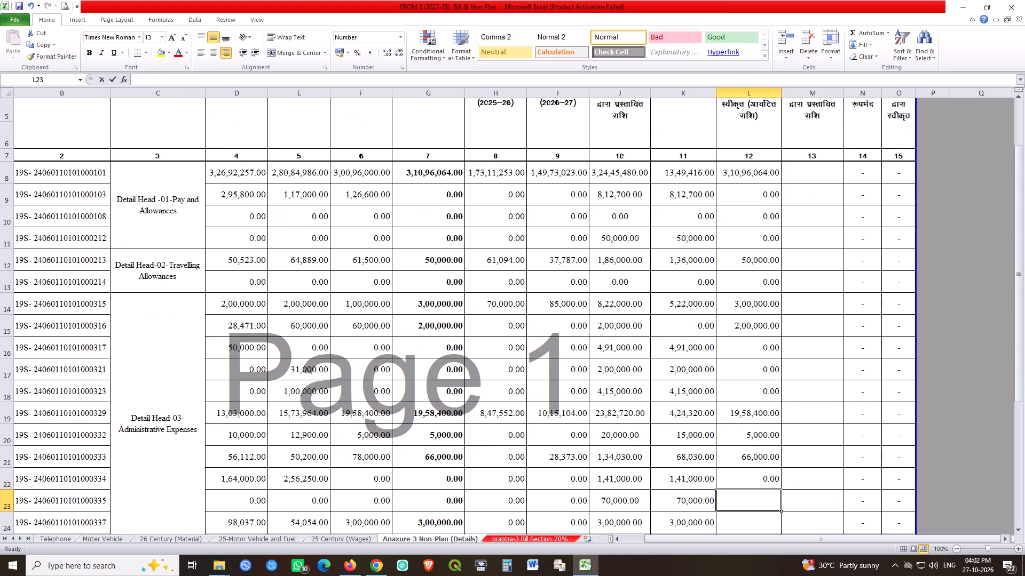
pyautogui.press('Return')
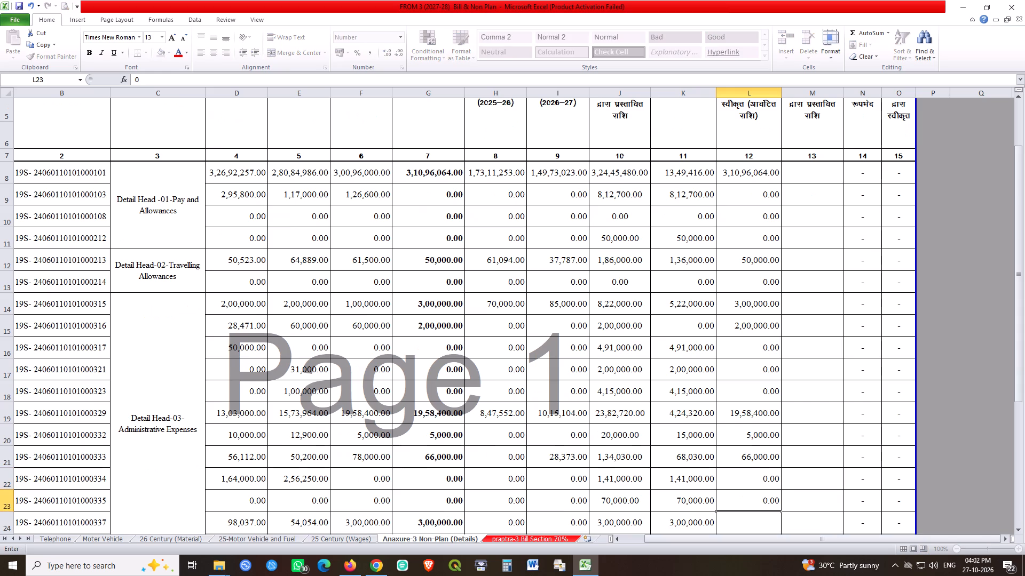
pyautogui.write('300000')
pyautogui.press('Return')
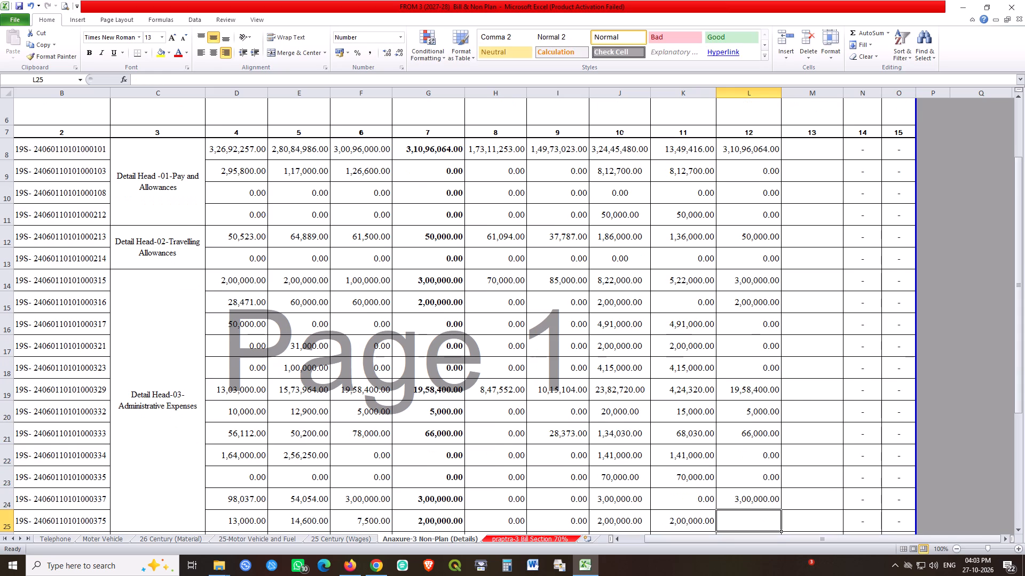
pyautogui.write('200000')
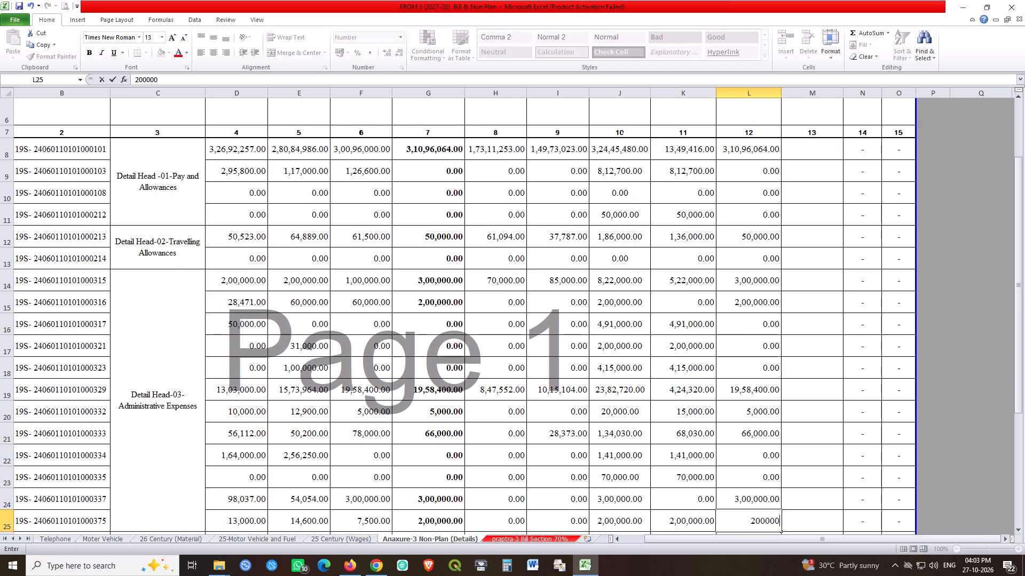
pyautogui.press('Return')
# Set the government-approved amount for Detail Head 04 motor vehicle and fuel expense in L26 to 400000.
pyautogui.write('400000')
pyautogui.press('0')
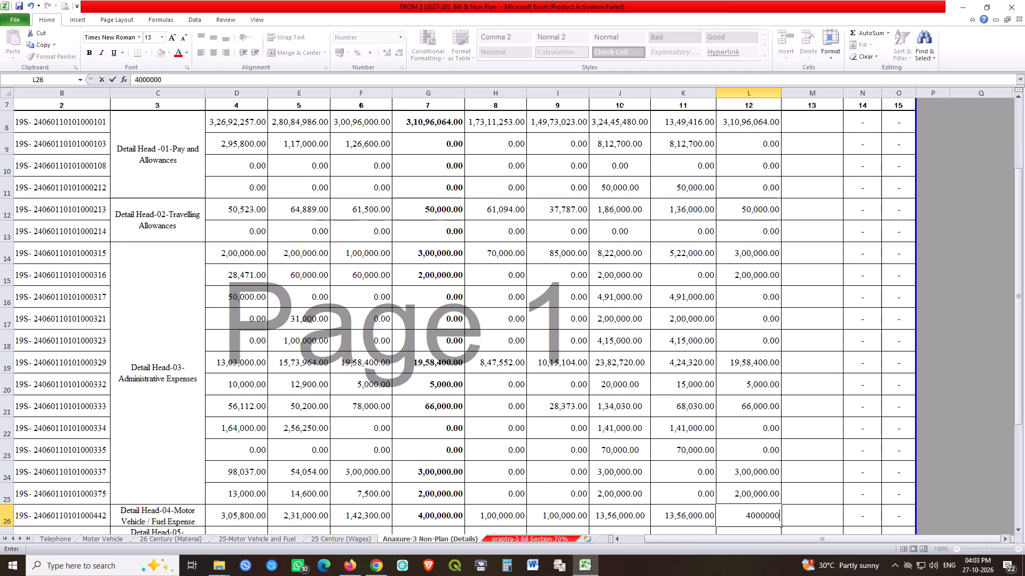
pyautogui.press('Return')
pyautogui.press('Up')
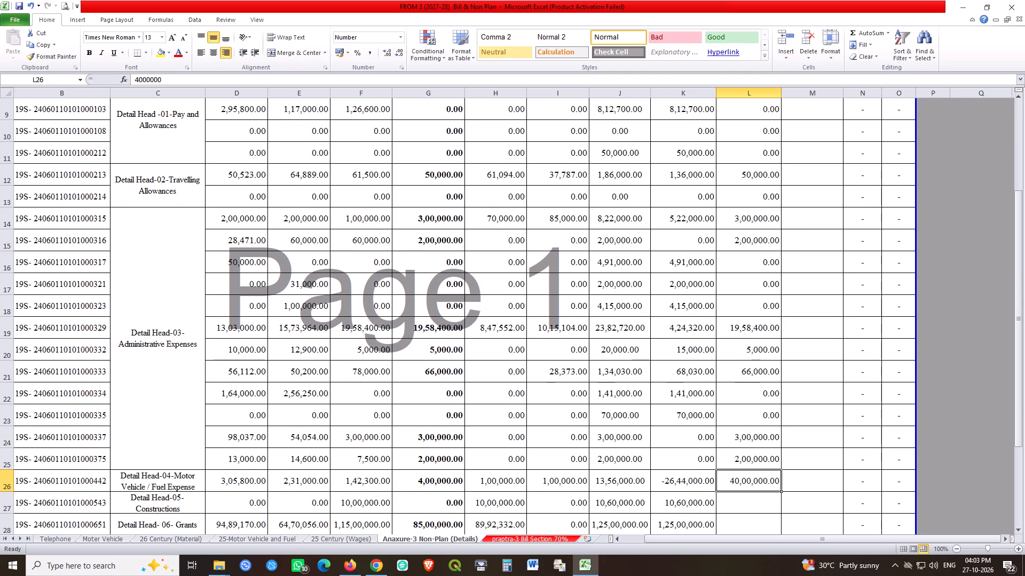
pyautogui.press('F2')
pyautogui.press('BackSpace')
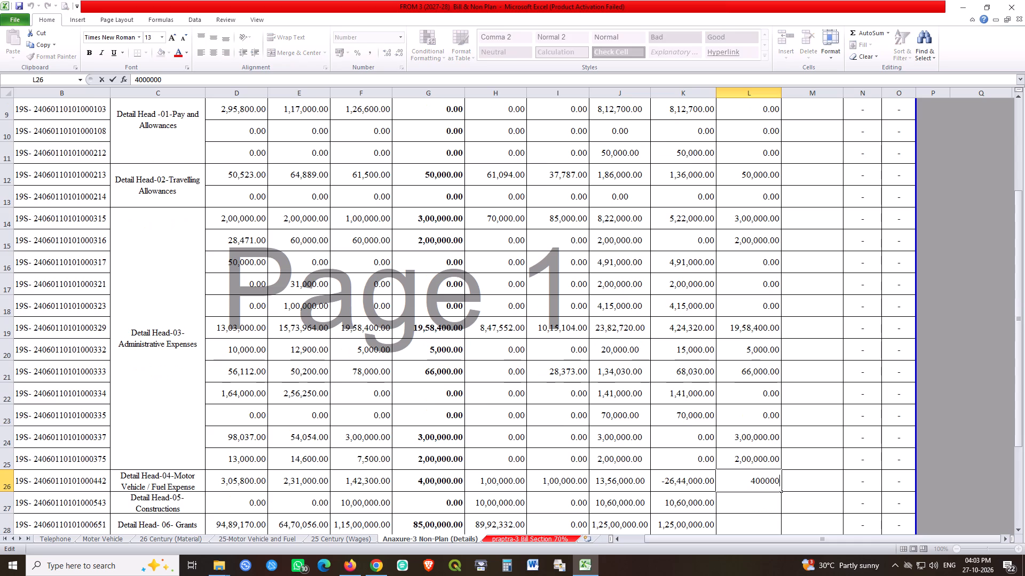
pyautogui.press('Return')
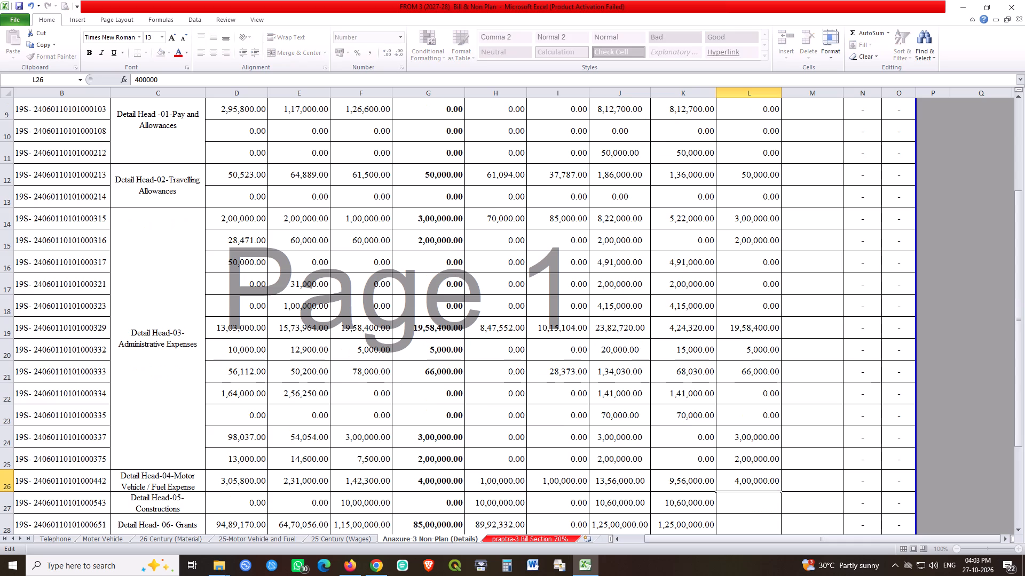
# Enter approved amounts for Detail Heads 05, 06 and 07: 0 in L27, 8500000 in L28, 125000 in L29 and 0 in L30.
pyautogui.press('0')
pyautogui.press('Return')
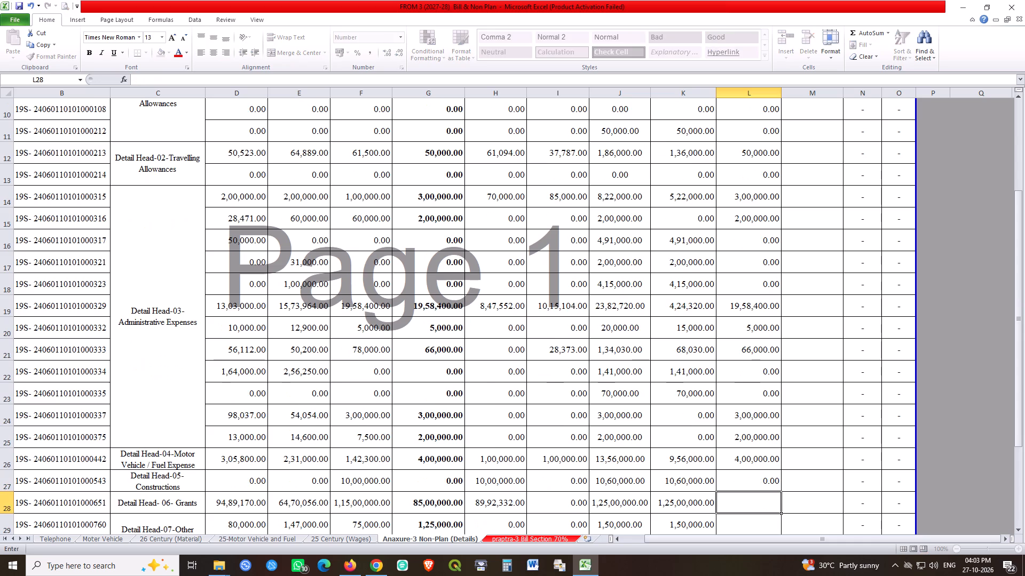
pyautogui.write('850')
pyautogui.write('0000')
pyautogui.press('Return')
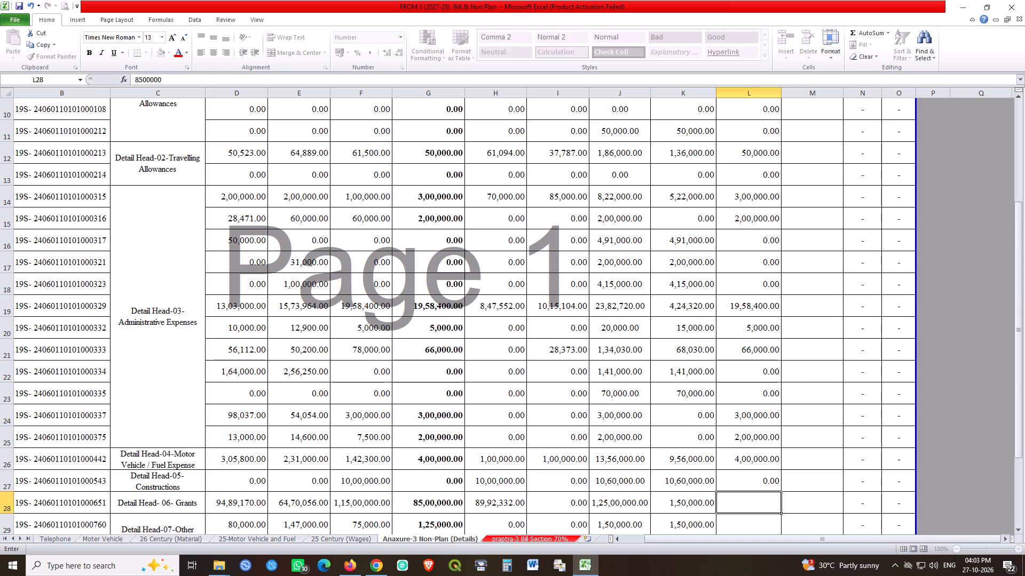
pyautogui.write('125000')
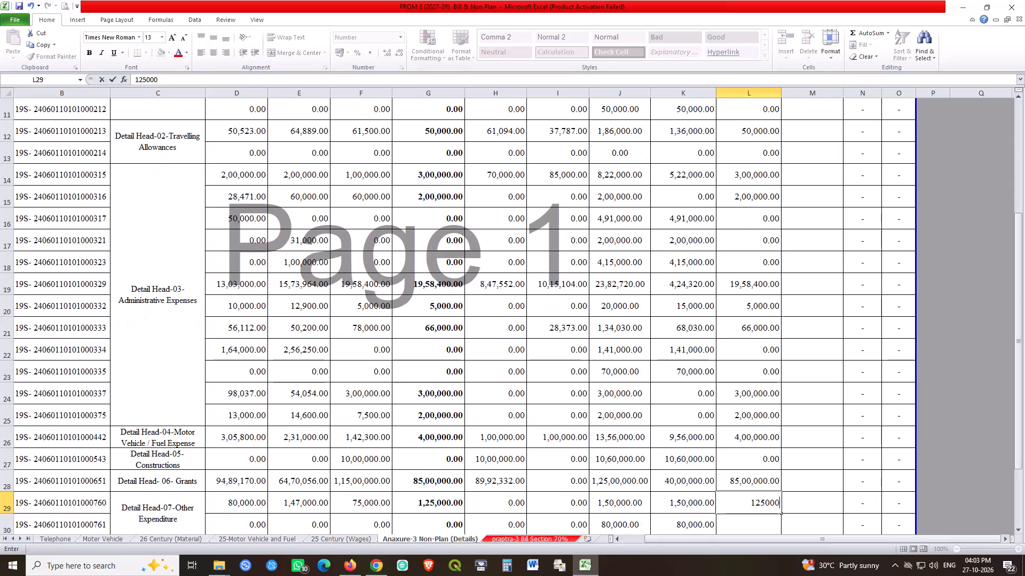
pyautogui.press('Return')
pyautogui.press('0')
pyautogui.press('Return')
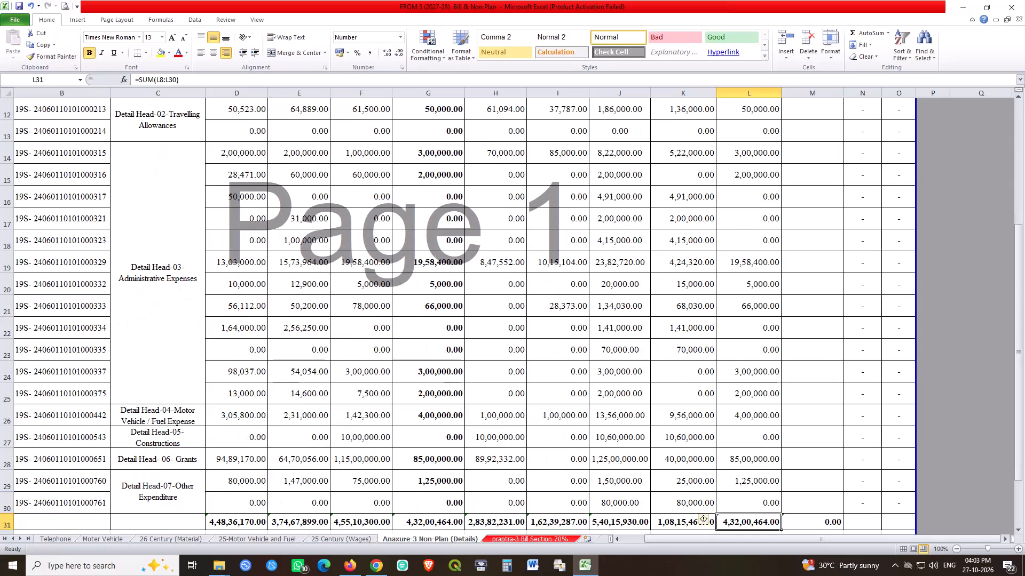
# Save the Bill & Non Plan workbook.
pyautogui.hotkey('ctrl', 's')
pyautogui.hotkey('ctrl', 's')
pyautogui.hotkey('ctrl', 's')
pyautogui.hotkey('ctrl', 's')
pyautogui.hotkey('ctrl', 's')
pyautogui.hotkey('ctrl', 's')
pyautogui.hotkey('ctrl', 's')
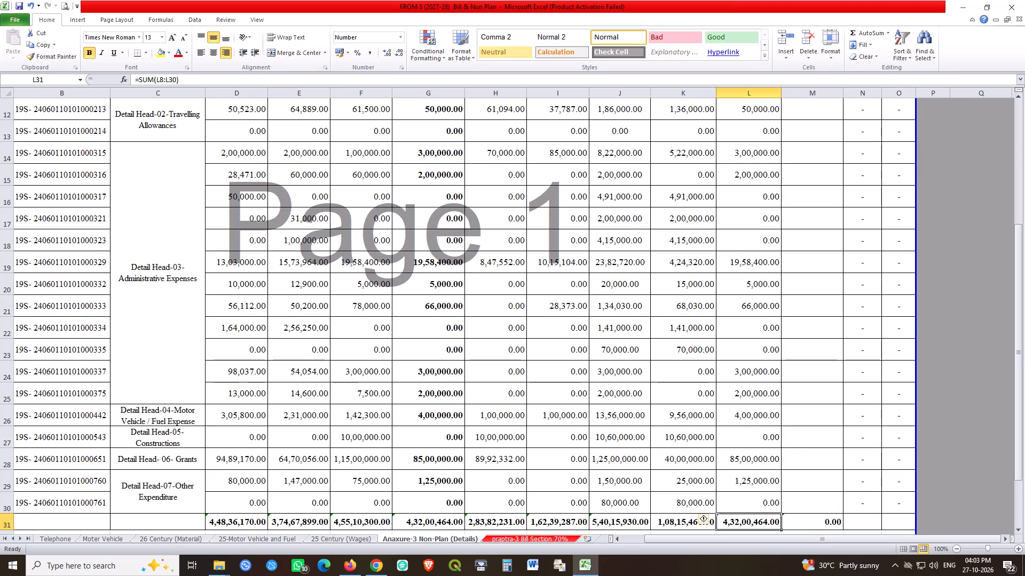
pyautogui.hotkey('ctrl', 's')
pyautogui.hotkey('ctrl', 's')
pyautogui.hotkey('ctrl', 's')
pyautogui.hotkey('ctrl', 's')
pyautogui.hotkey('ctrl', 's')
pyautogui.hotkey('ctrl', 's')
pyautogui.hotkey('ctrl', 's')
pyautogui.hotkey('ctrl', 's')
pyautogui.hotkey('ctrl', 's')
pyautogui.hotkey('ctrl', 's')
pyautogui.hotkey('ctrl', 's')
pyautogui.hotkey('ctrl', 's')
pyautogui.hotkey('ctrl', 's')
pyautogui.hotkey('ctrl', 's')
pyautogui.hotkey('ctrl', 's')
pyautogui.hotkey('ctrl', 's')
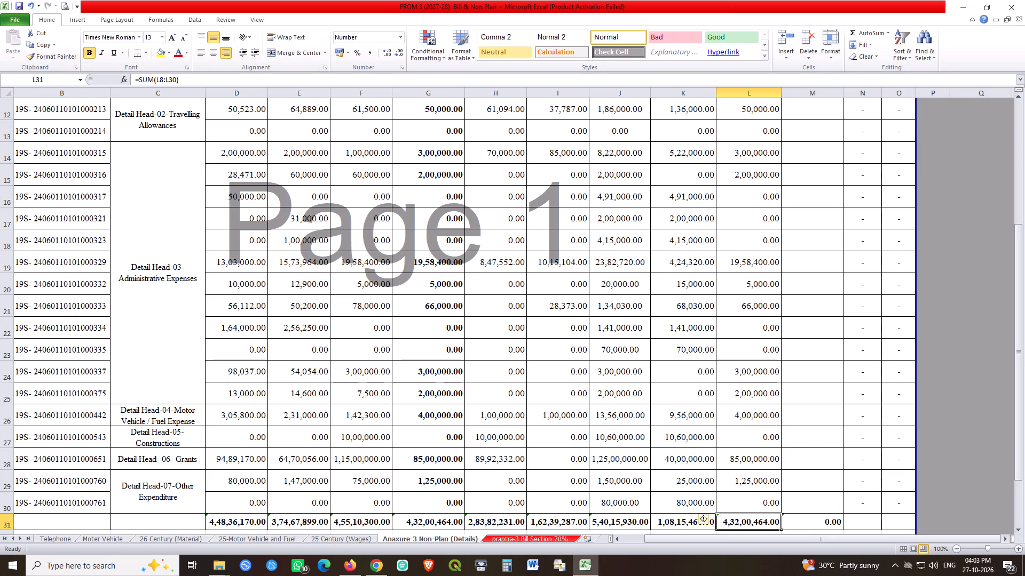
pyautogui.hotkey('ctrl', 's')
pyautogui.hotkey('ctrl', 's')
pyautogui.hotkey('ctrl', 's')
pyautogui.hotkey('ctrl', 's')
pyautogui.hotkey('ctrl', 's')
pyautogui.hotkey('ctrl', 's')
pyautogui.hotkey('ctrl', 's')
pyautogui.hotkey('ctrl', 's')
pyautogui.tripleClick(17, 3)
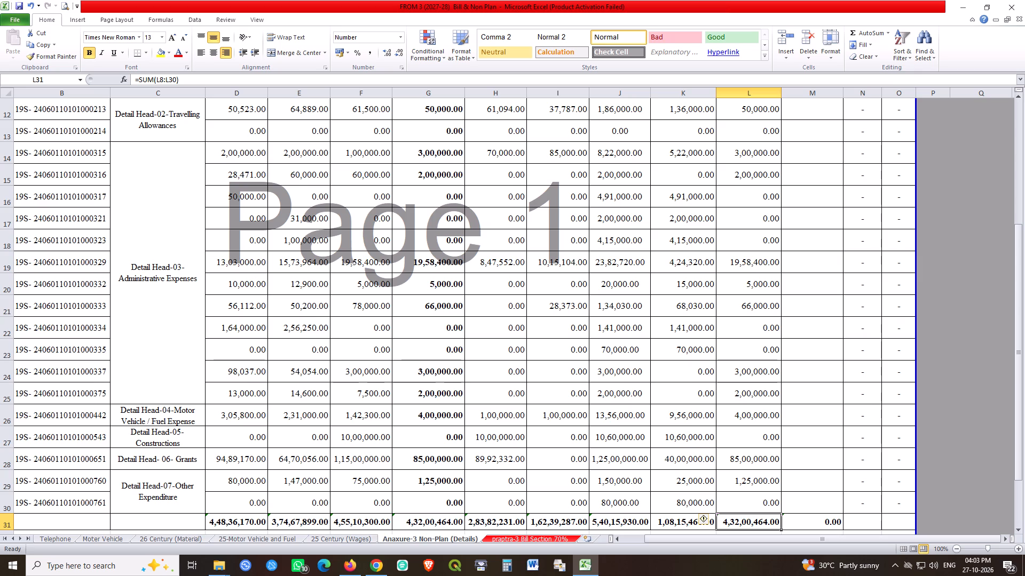
pyautogui.tripleClick(21, 2)
# Examine the expense heads and Detail Head groupings from row 12 down to the grand total row.
pyautogui.click(617, 436)
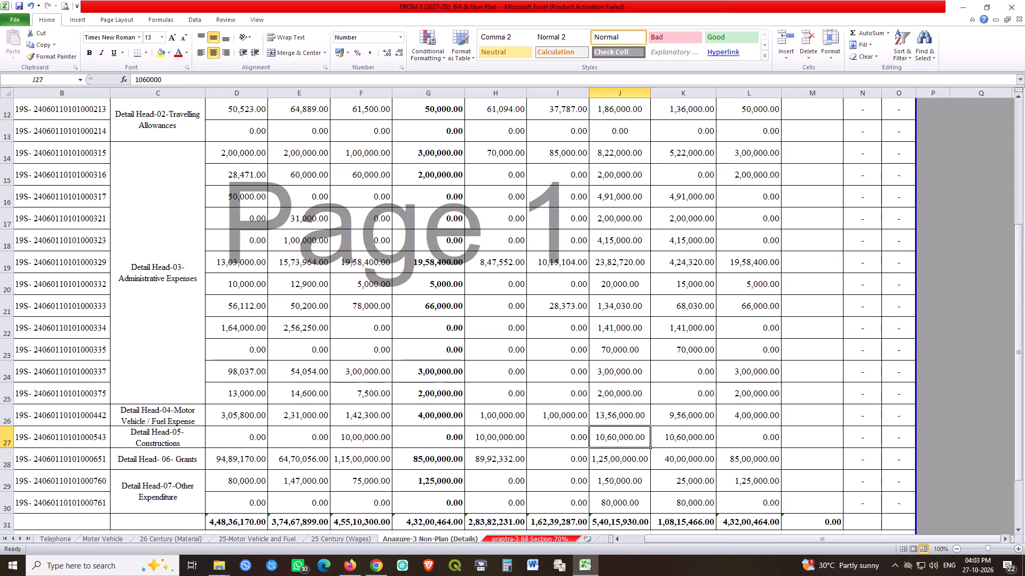
pyautogui.click(0, 516)
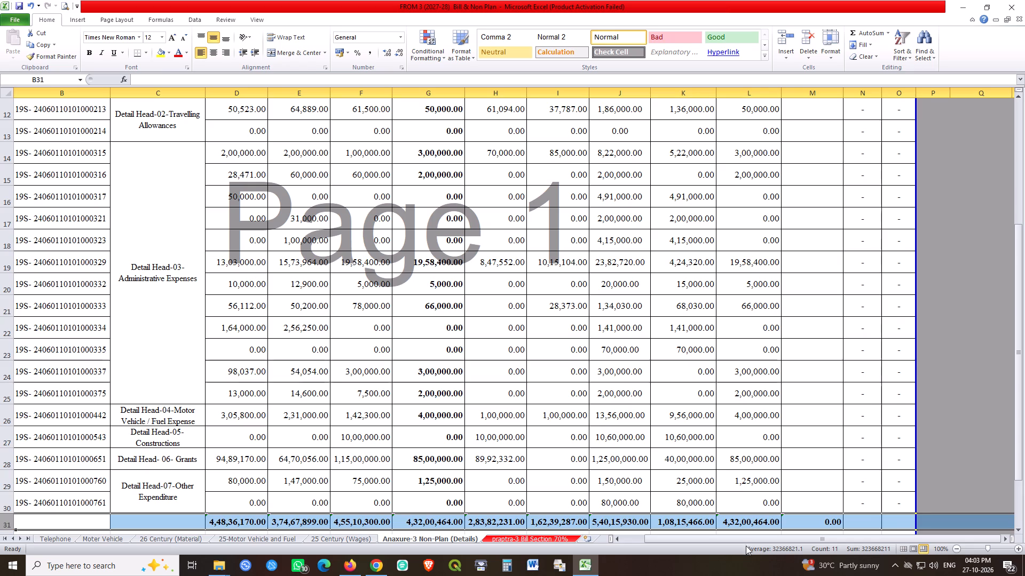
pyautogui.moveTo(728, 539); pyautogui.dragTo(462, 546)
pyautogui.click(431, 382)
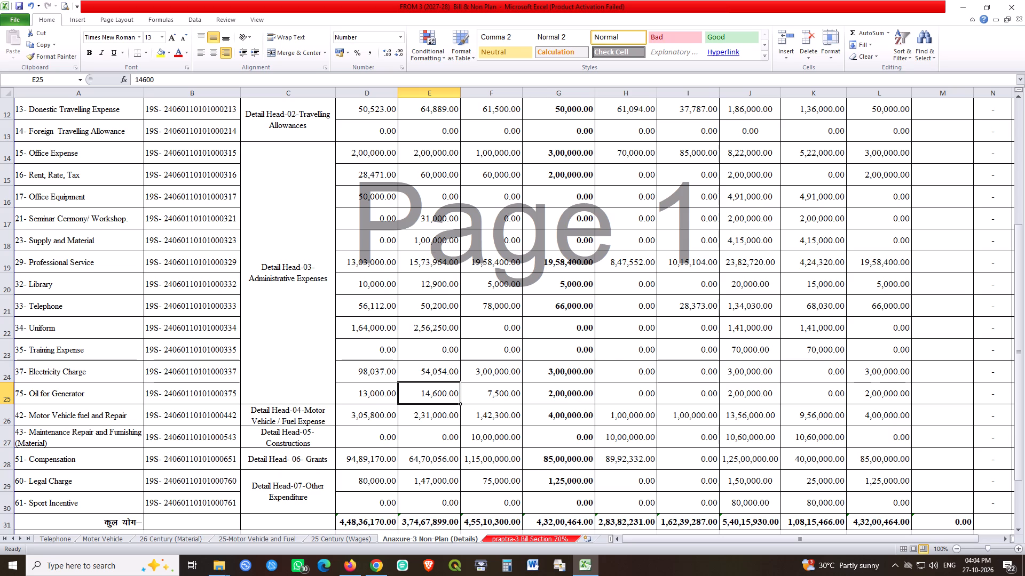
pyautogui.click(3, 391)
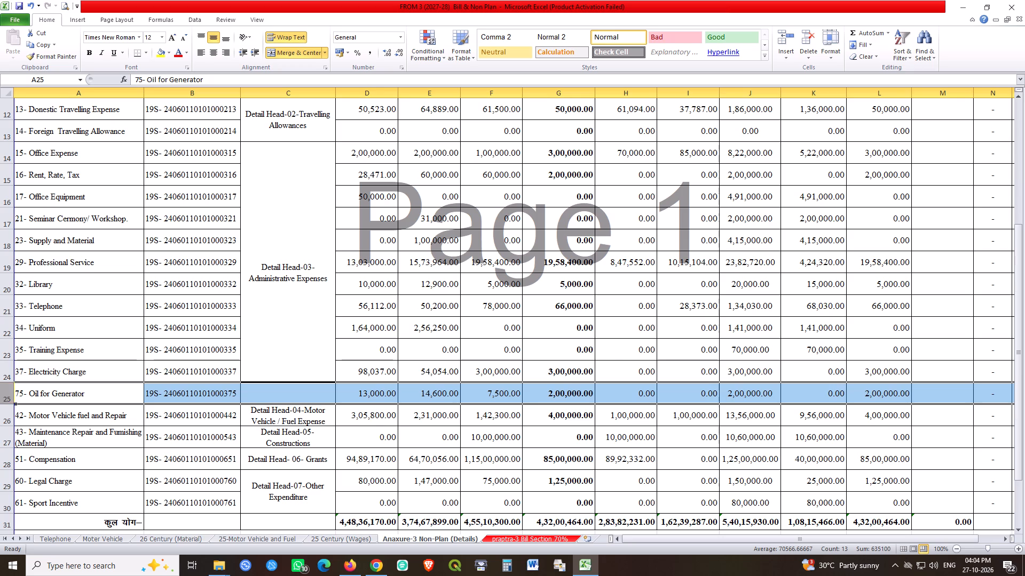
pyautogui.click(250, 327)
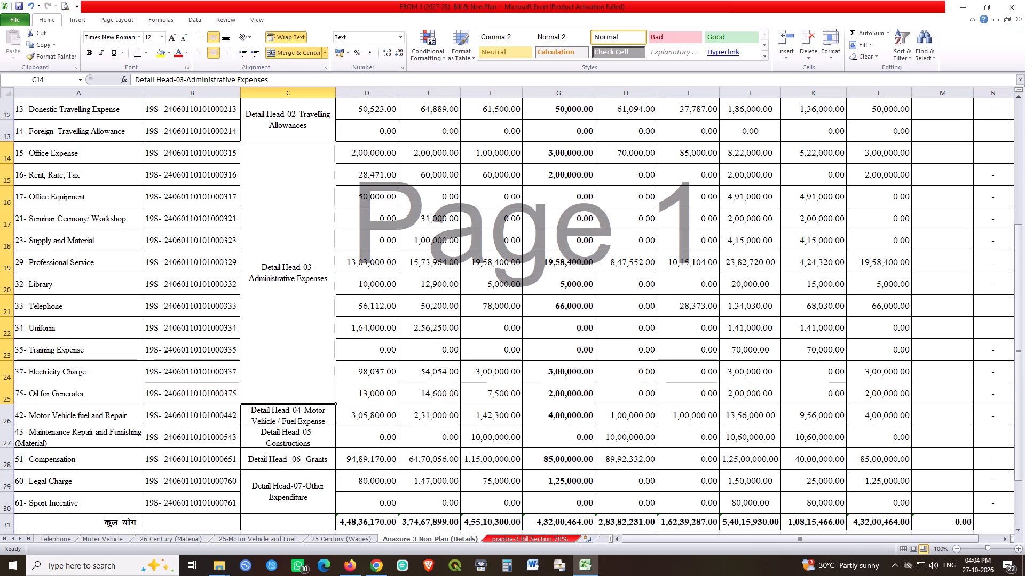
pyautogui.click(278, 413)
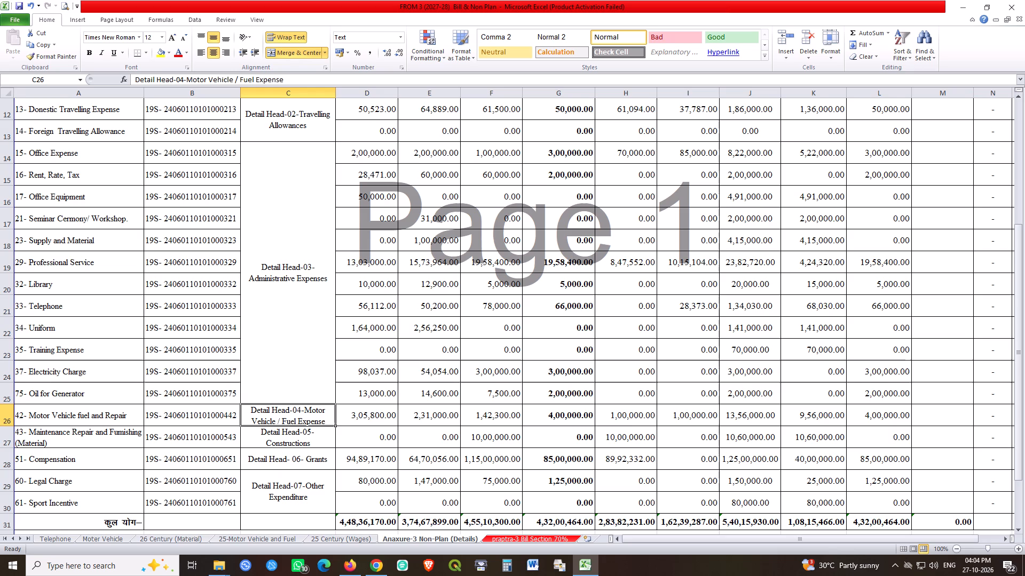
# Insert three blank rows above the grand total row, directly below 61- Sport Incentive.
pyautogui.scroll(-1, 361, 396)
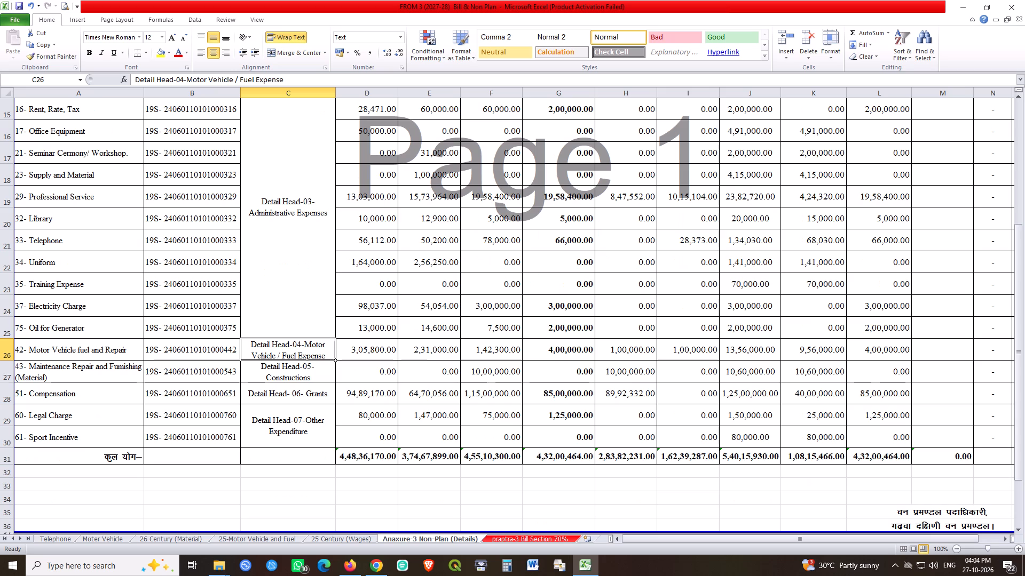
pyautogui.click(11, 451)
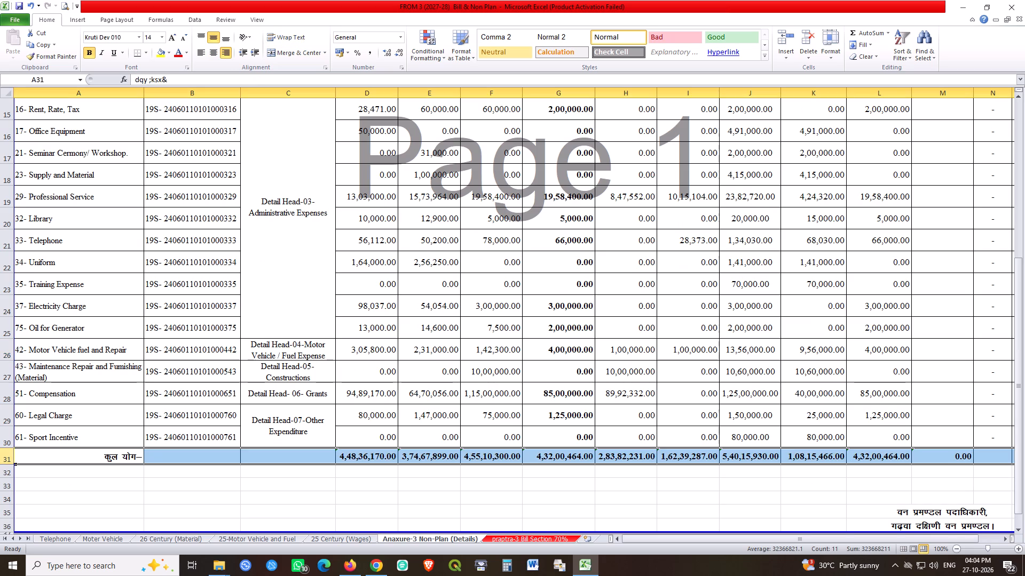
pyautogui.hotkey('ctrl', '+')
pyautogui.hotkey('ctrl', '+')
pyautogui.hotkey('ctrl', '+')
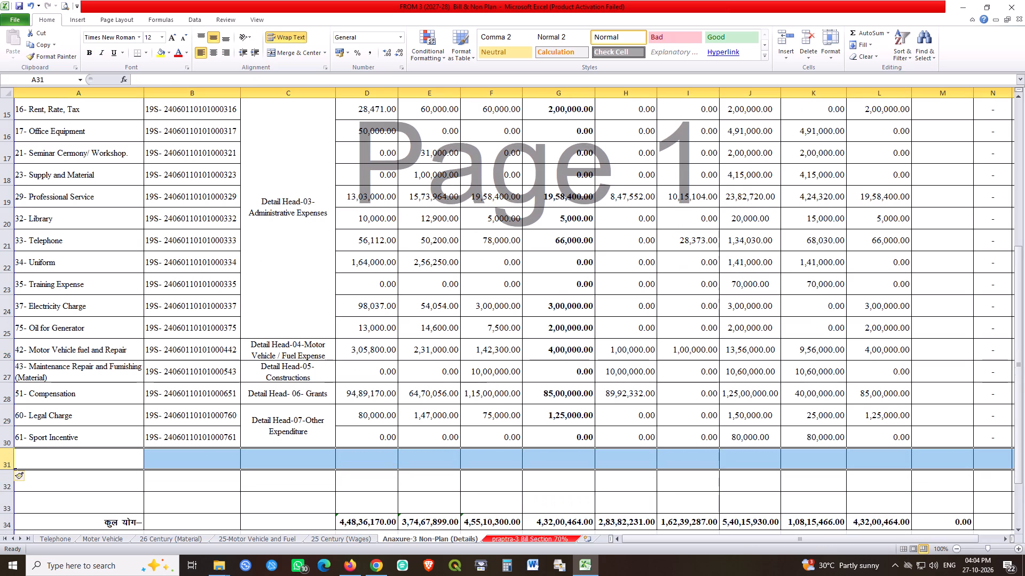
# Enter the expense head label beginning "76- Maintenance" in A31, the first new row.
pyautogui.click(35, 450)
pyautogui.write('76-')
pyautogui.press('space')
pyautogui.write('Maintenance')
pyautogui.press('space')
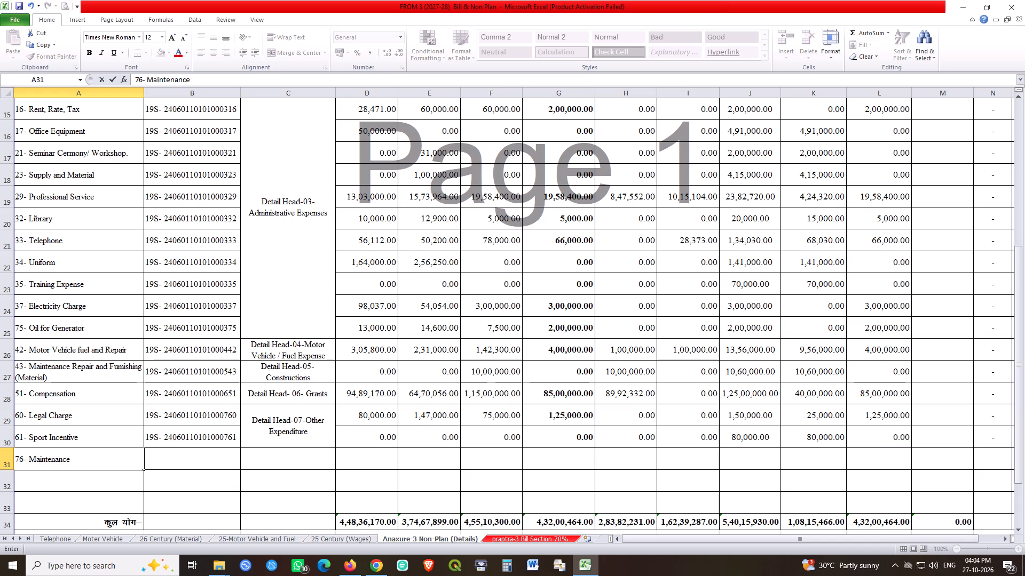
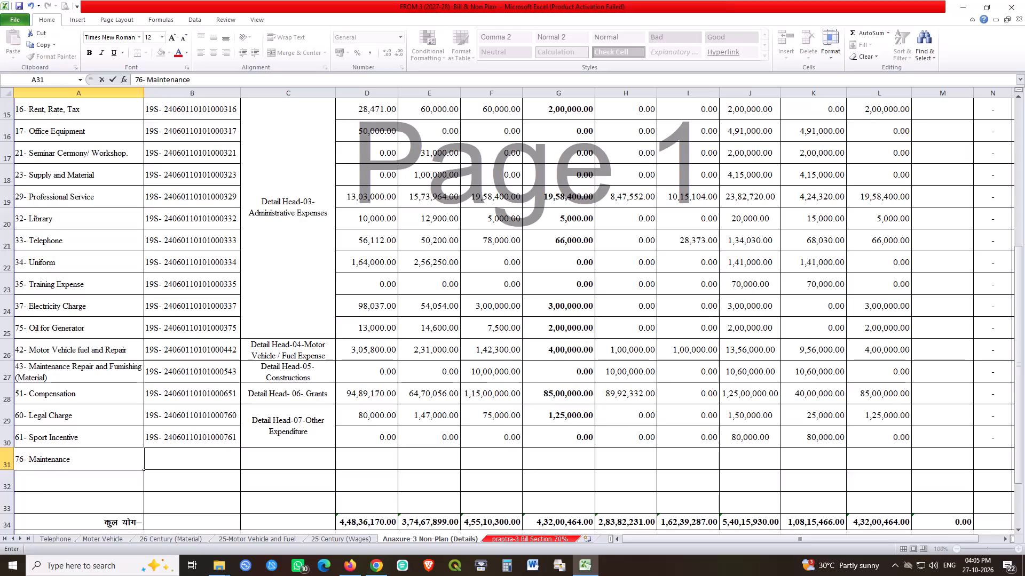
# Complete the expense head label in A31 as "76- Maintenance, Repaire and furnishing (Wages)".
pyautogui.press('BackSpace')
pyautogui.write(',')
pyautogui.press('space')
pyautogui.press('BackSpace')
pyautogui.press('BackSpace')
pyautogui.press('BackSpace')
pyautogui.write(', Re')
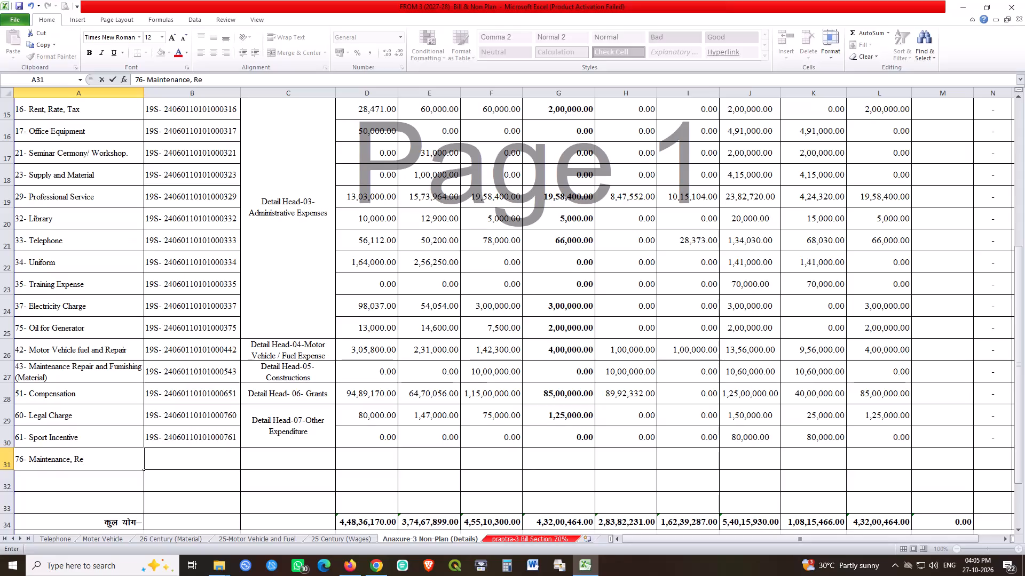
pyautogui.write('paire and furnishing (Wages)')
pyautogui.press('Return')
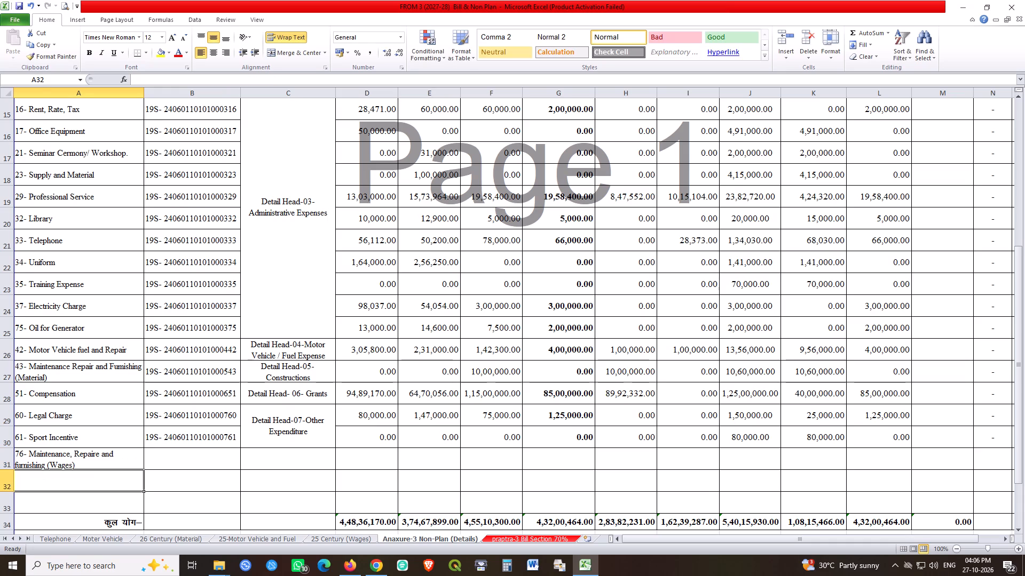
# Enter "43- " in A32 followed by the wording "Maintenance, Repaire and furnishing (Wages)" copied from A31.
pyautogui.write('43-')
pyautogui.press('space')
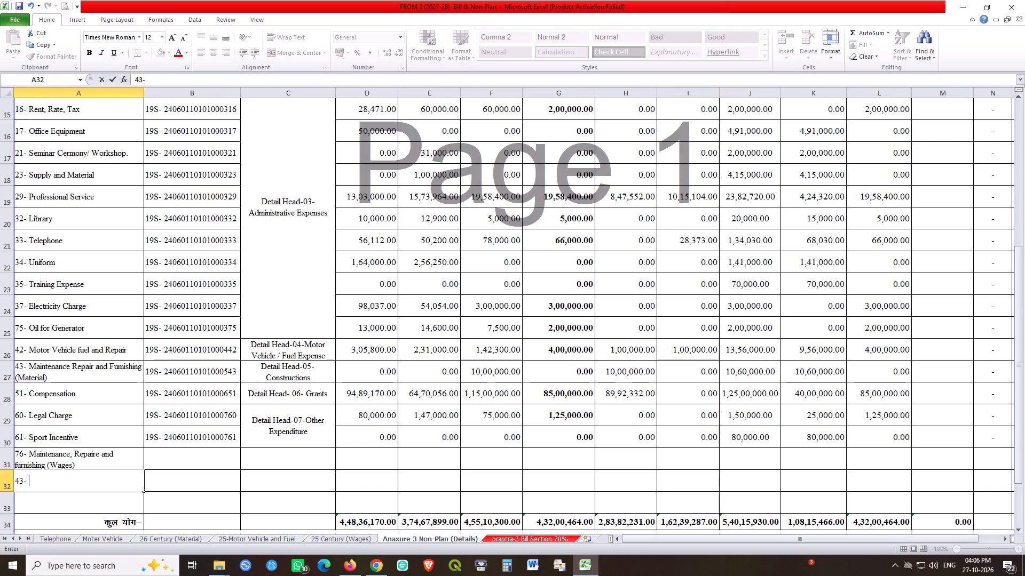
pyautogui.click(77, 468)
pyautogui.tripleClick(80, 466)
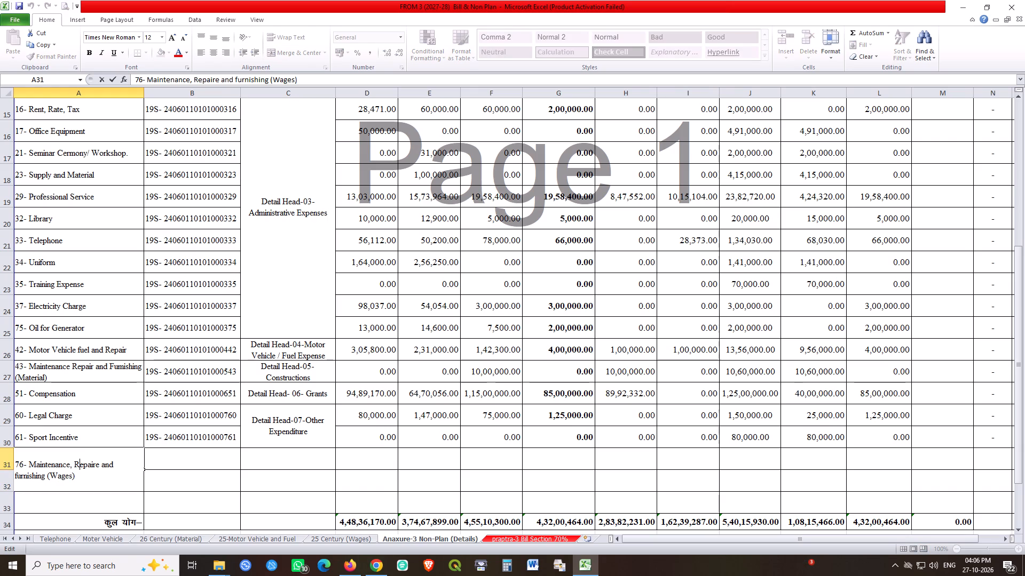
pyautogui.moveTo(30, 461); pyautogui.dragTo(109, 472)
pyautogui.hotkey('ctrl', 'c')
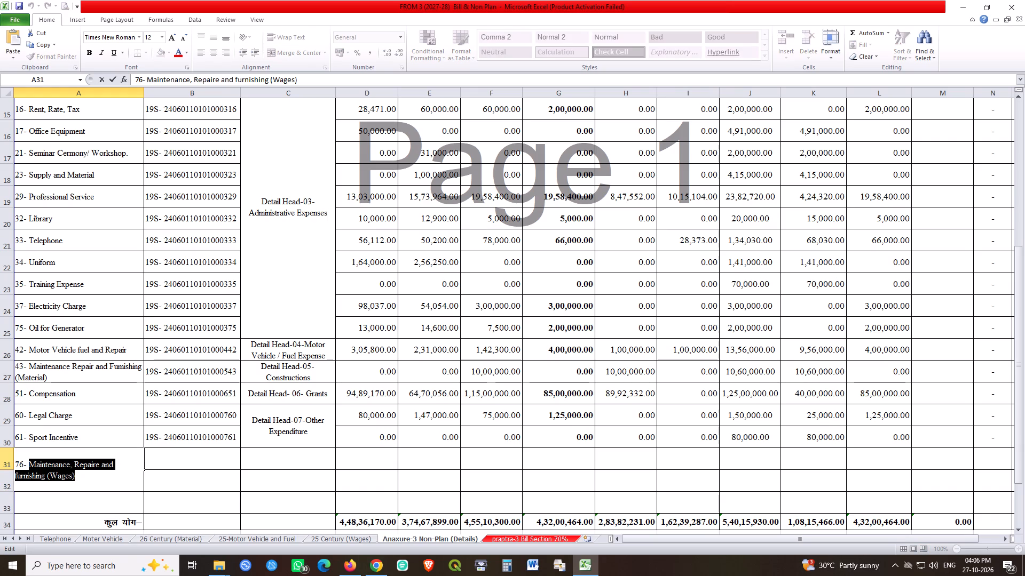
pyautogui.click(239, 476)
pyautogui.doubleClick(87, 481)
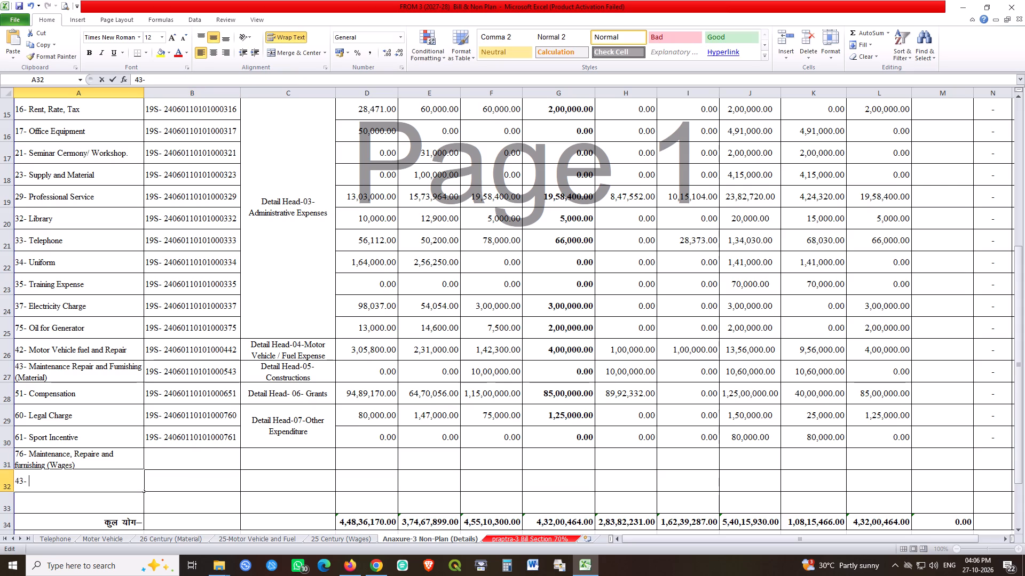
pyautogui.hotkey('ctrl', 'v')
pyautogui.press('Return')
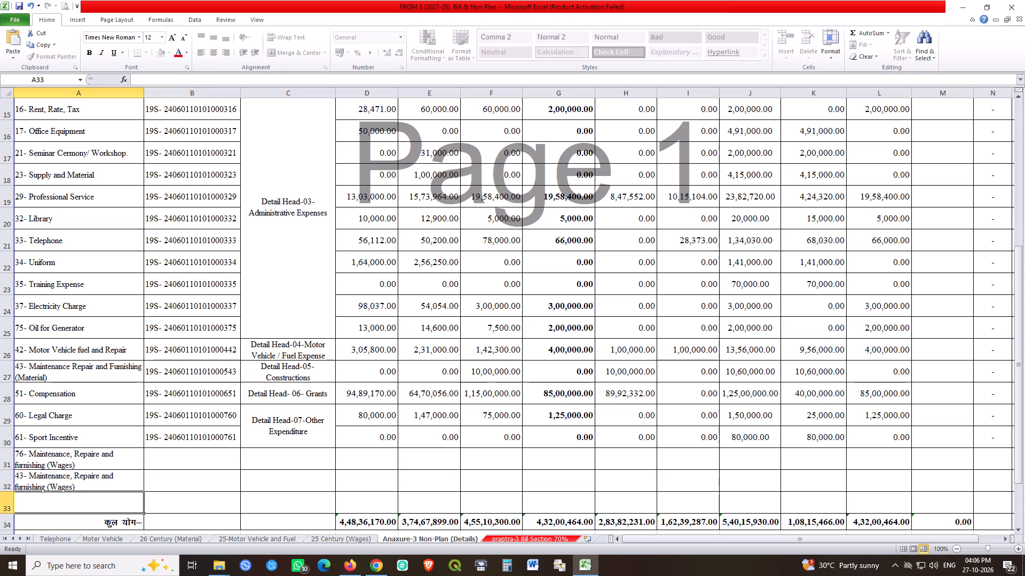
# Change the bracketed word in the A32 label to "Material".
pyautogui.doubleClick(85, 482)
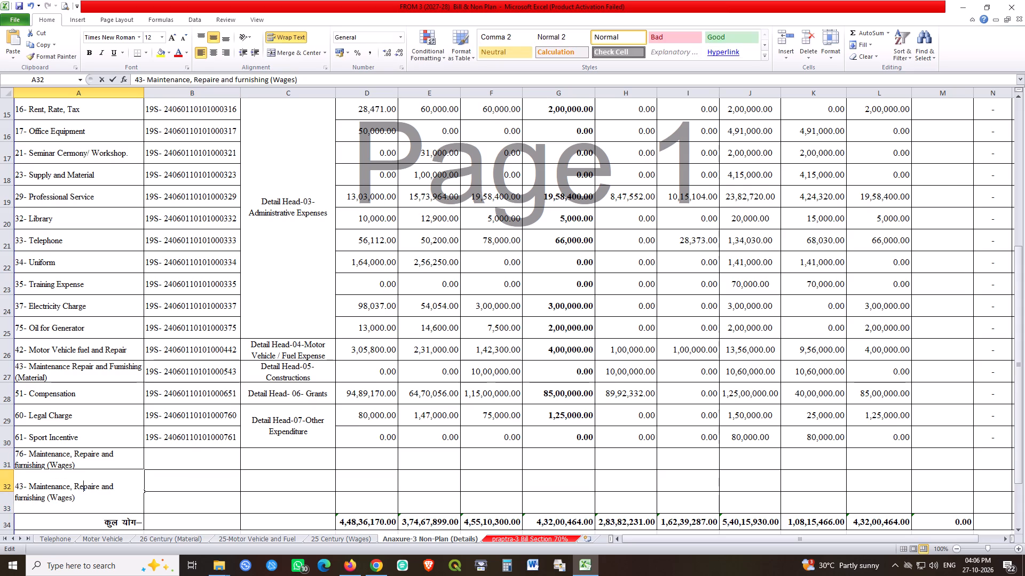
pyautogui.click(72, 497)
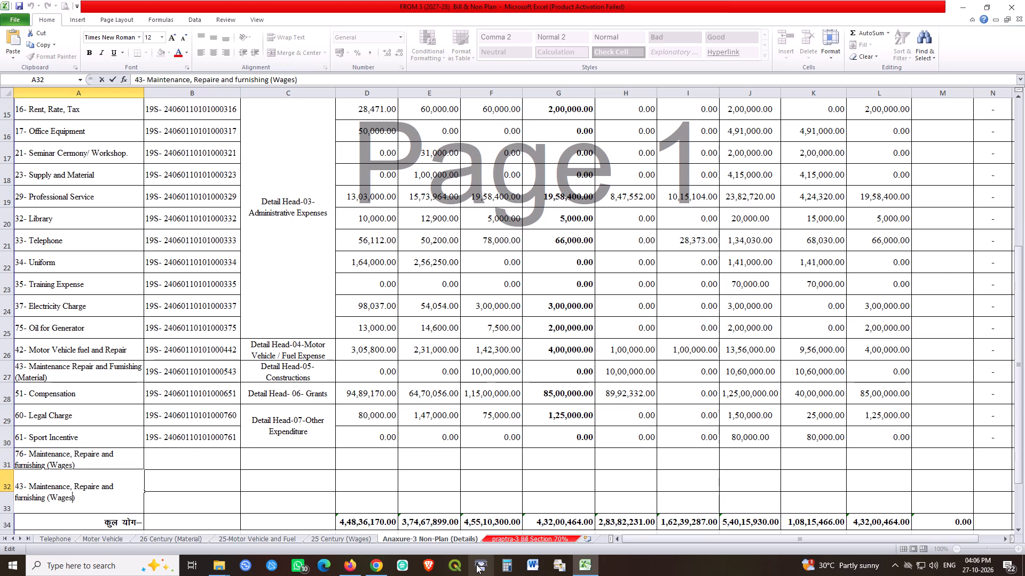
pyautogui.hotkey('ctrl', 'shift', 'Left')
pyautogui.hotkey('shift', 'Right')
pyautogui.write('Material')
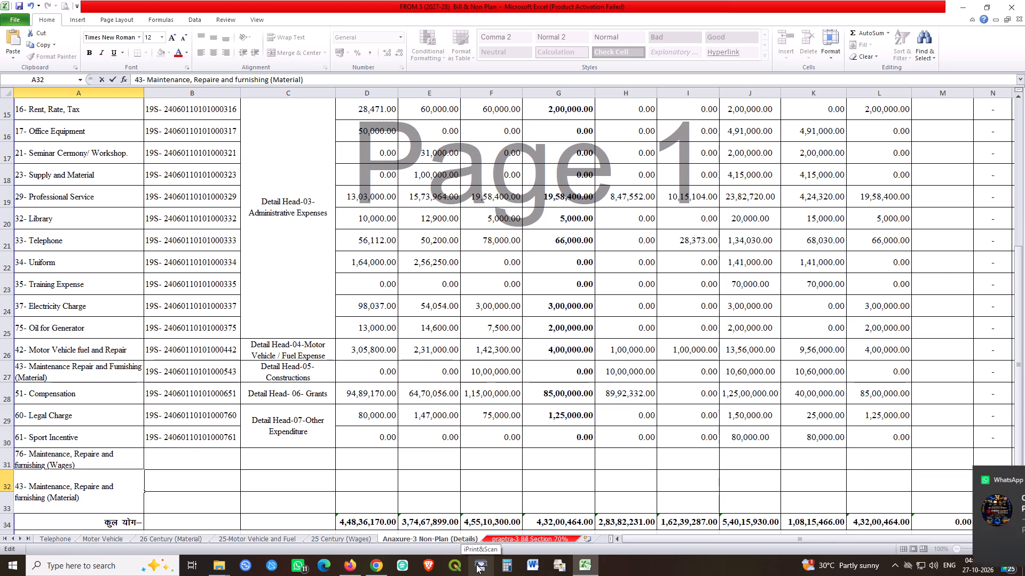
pyautogui.press('Return')
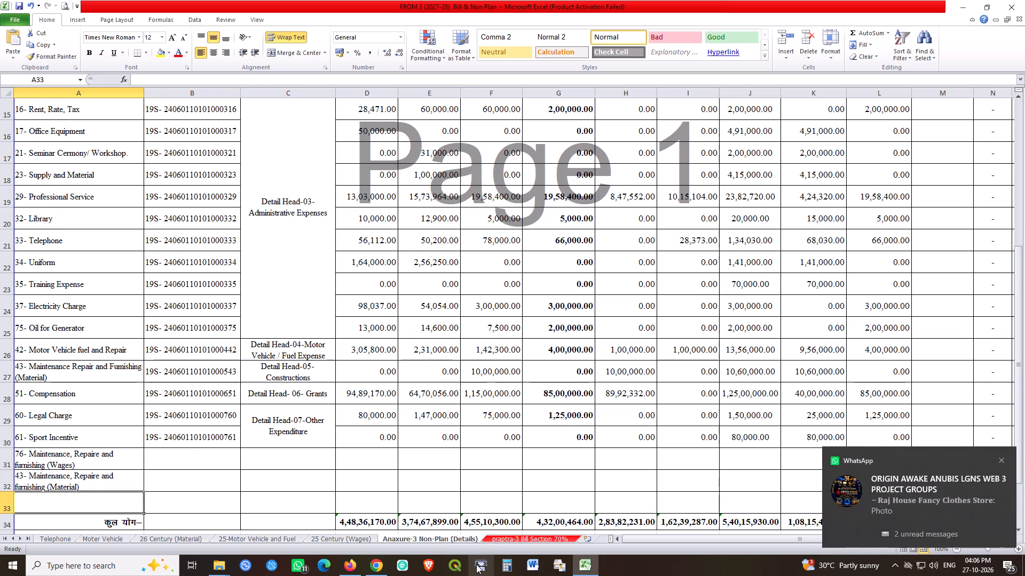
# Enter the expense head label "51- Direction & Administraction (Corpus Money) Compensation" in A33.
pyautogui.write('Direction & Administraction (Cor')
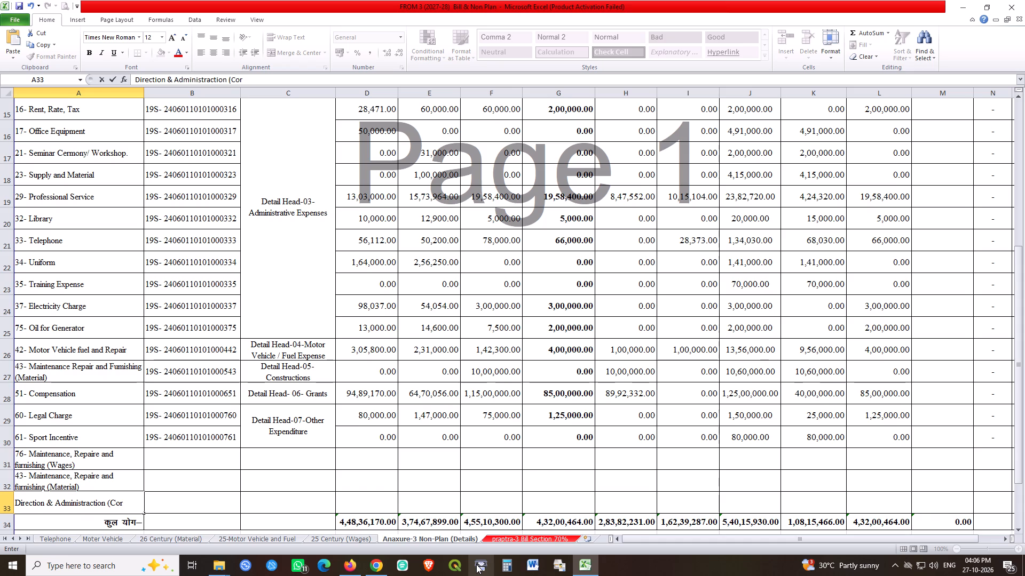
pyautogui.write('pus Money')
pyautogui.hotkey('shift', ')')
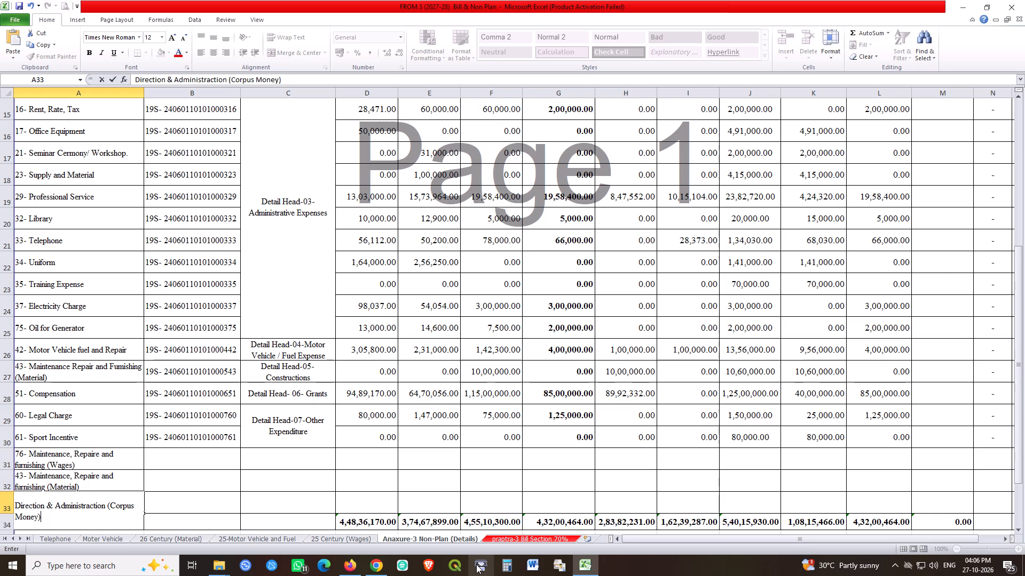
pyautogui.press('Up')
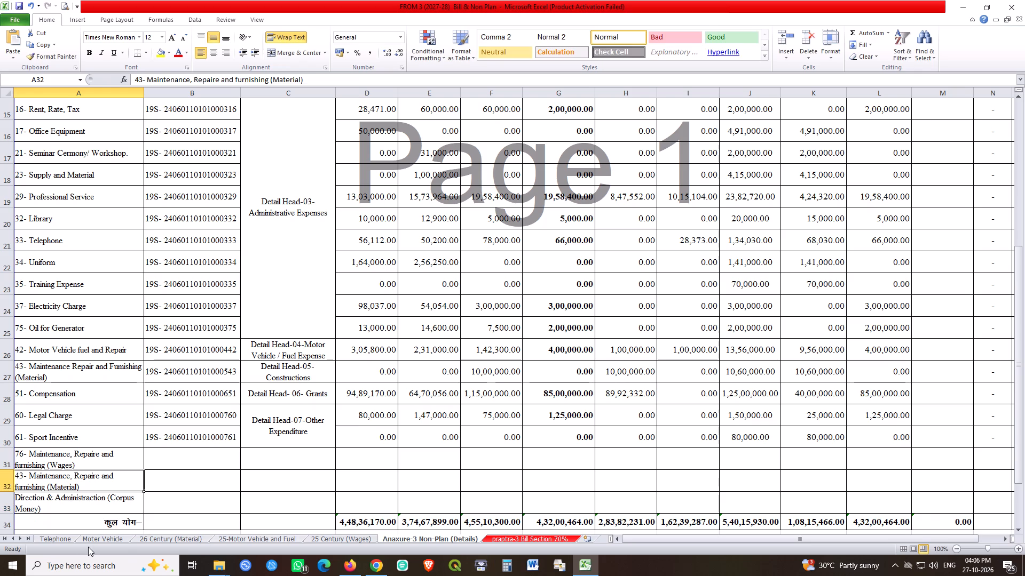
pyautogui.doubleClick(22, 499)
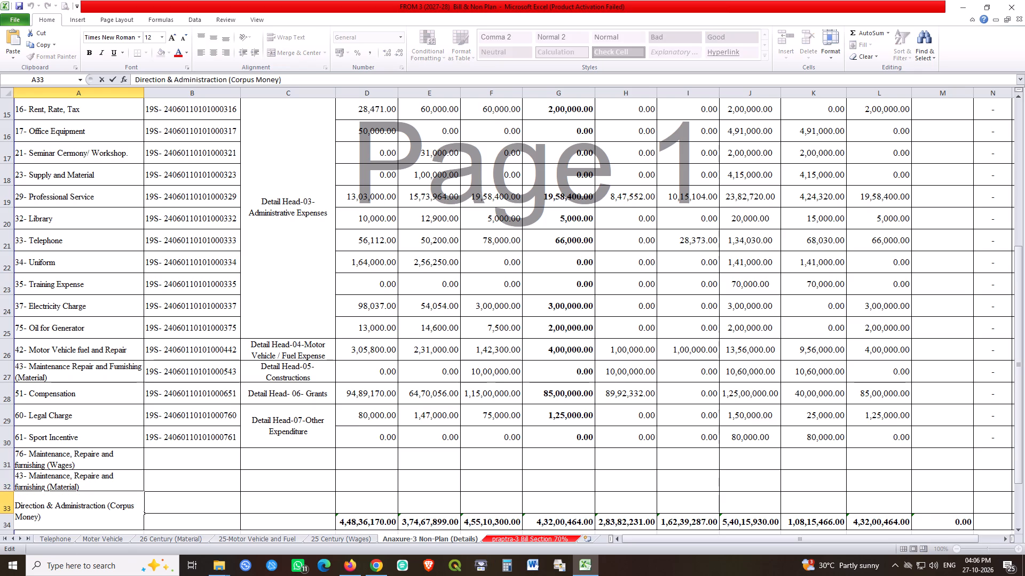
pyautogui.write('51-')
pyautogui.press('space')
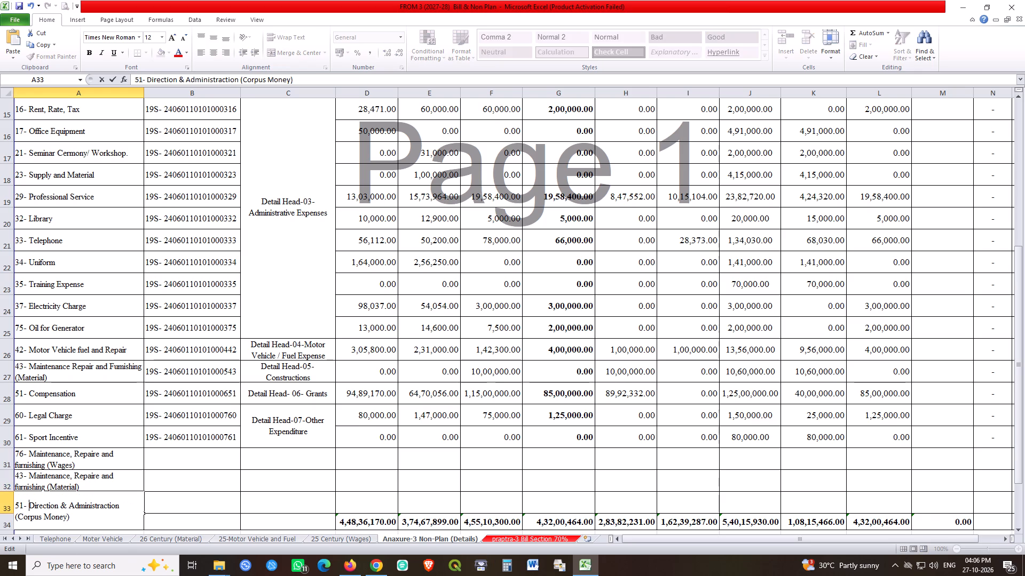
pyautogui.press('Down')
pyautogui.press('Down')
pyautogui.press('space')
pyautogui.write('Compensation')
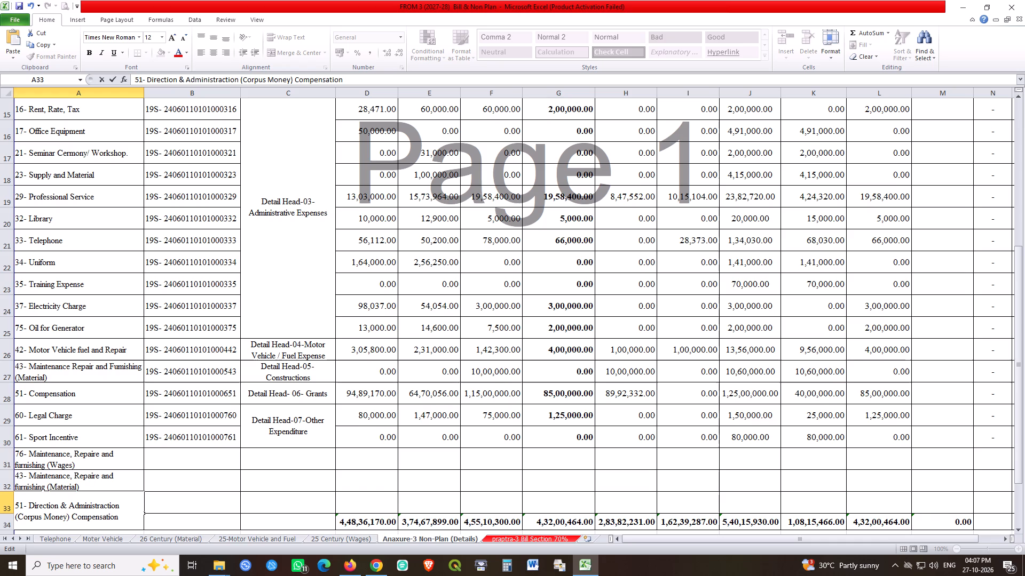
pyautogui.press('Tab')
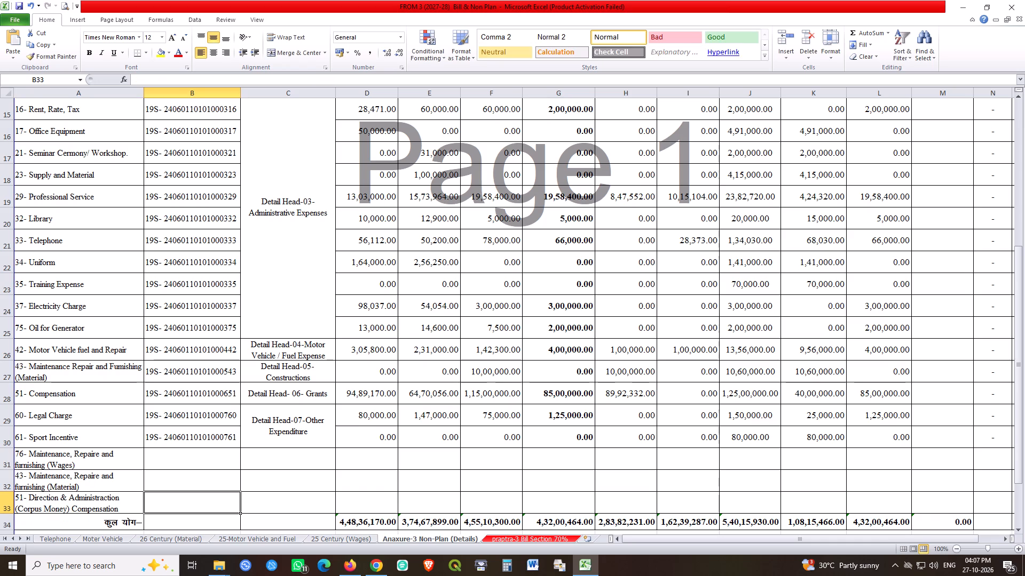
# Fill the 61- Sport Incentive account head code down into B31 for the 76- Maintenance (Wages) row.
pyautogui.click(172, 455)
pyautogui.hotkey('ctrl', 'd')
pyautogui.tripleClick(172, 455)
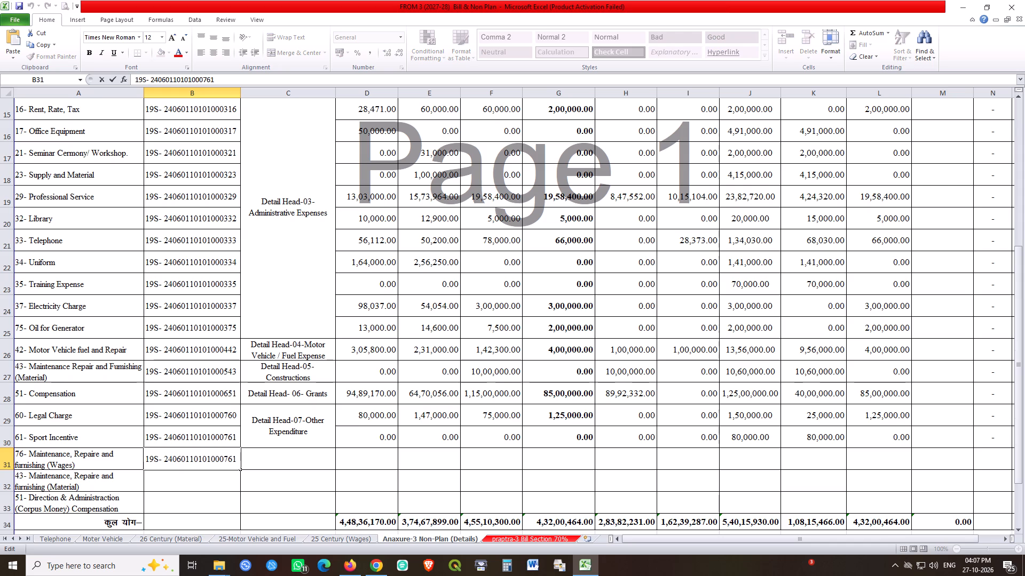
pyautogui.press('Right')
pyautogui.press('Right')
pyautogui.press('Right')
pyautogui.press('Right')
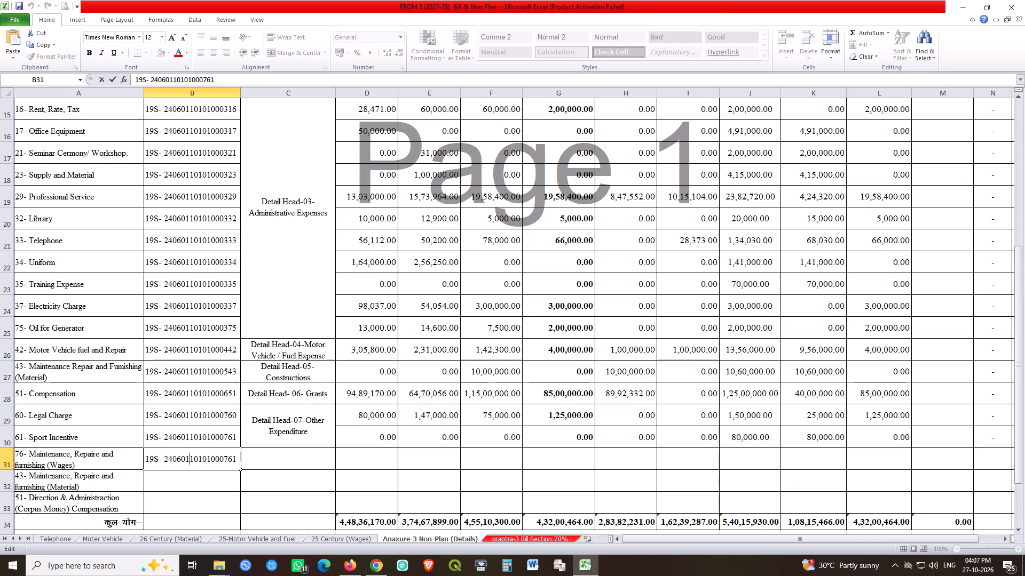
pyautogui.press('Right')
pyautogui.hotkey('shift', 'Right')
pyautogui.press('7')
pyautogui.press('Right')
pyautogui.hotkey('shift', 'Right')
pyautogui.press('0')
pyautogui.press('Right')
pyautogui.hotkey('shift', 'Left')
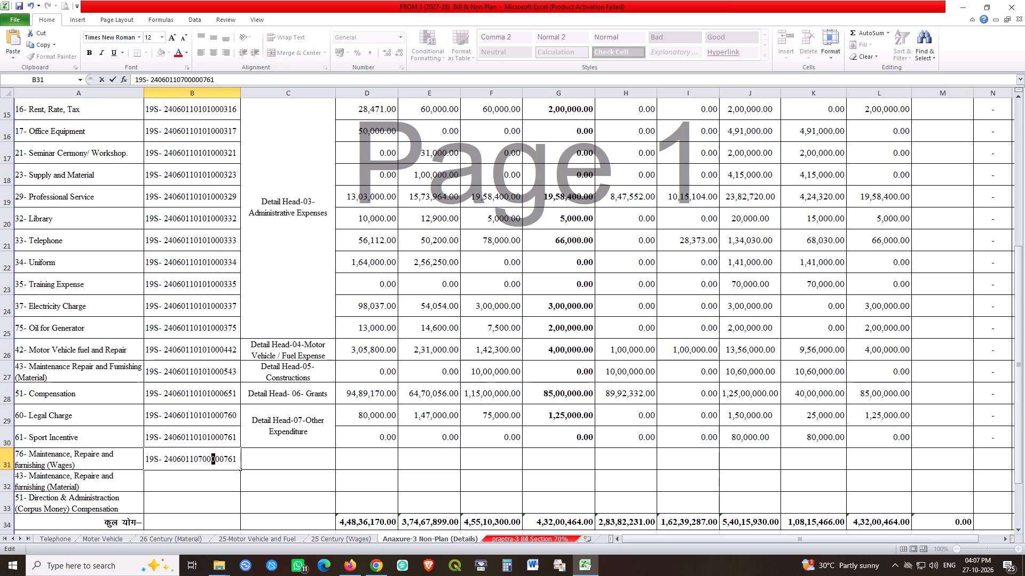
pyautogui.press('2')
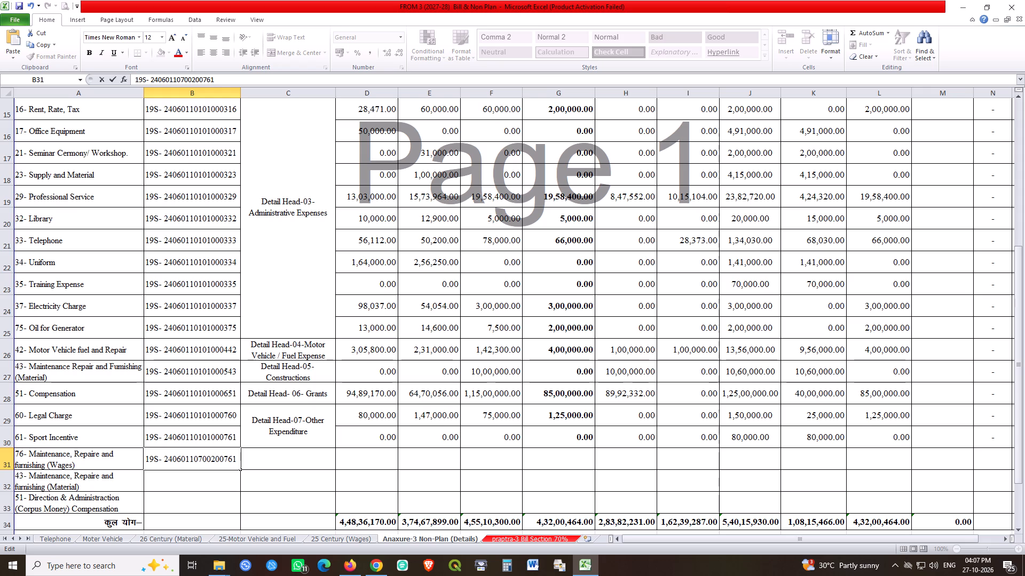
pyautogui.press('Left')
pyautogui.press('Left')
pyautogui.press('Left')
pyautogui.press('Left')
pyautogui.press('Left')
pyautogui.press('Left')
pyautogui.press('Left')
pyautogui.press('Left')
pyautogui.press('Left')
pyautogui.press('Right')
pyautogui.press('Right')
pyautogui.press('Right')
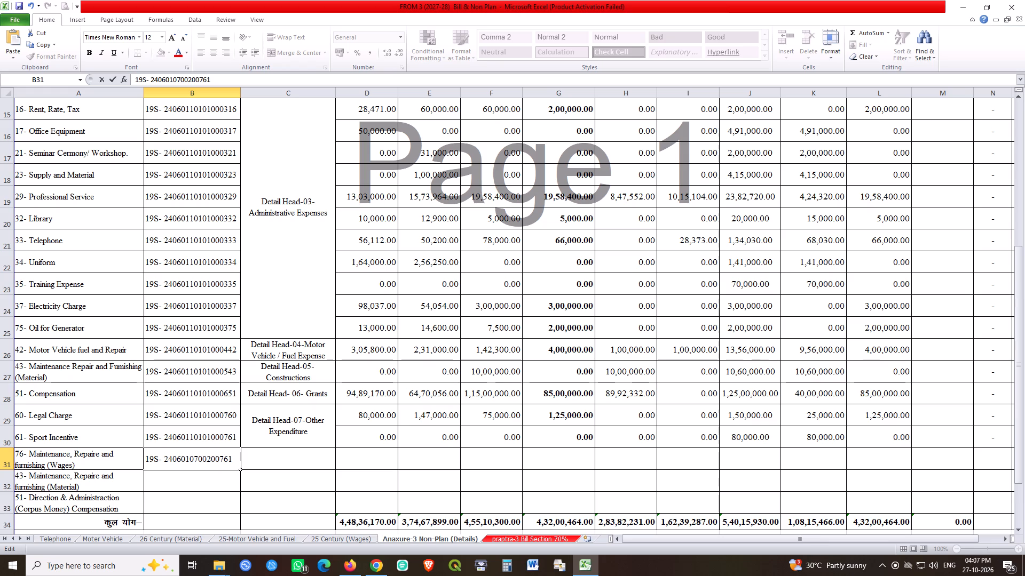
pyautogui.press('Left')
pyautogui.press('Left')
pyautogui.press('Left')
pyautogui.press('Left')
pyautogui.press('Left')
pyautogui.press('Right')
pyautogui.press('Right')
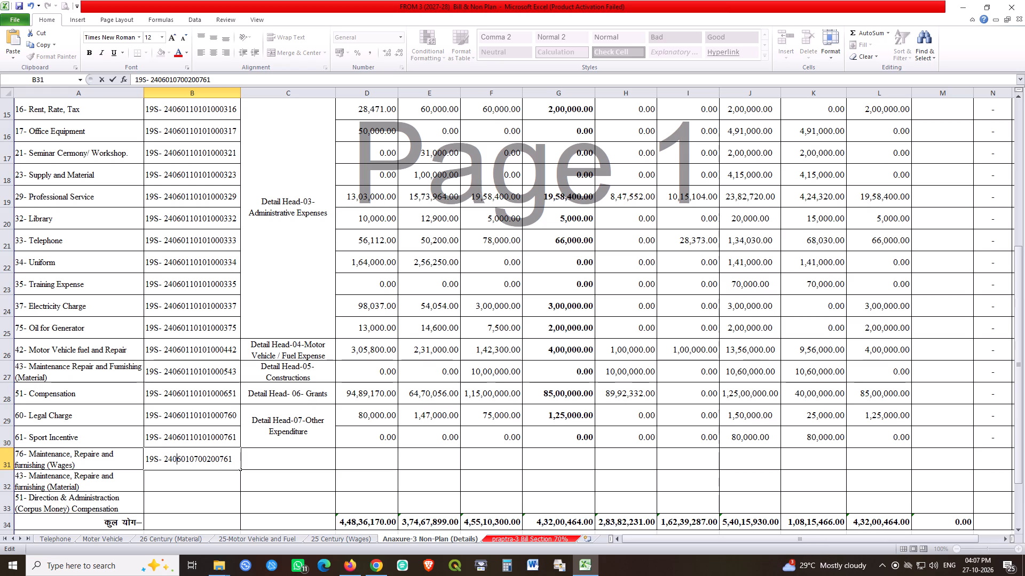
pyautogui.press('Right')
pyautogui.press('Right')
pyautogui.press('Right')
pyautogui.press('Right')
pyautogui.press('Right')
pyautogui.press('Right')
pyautogui.press('Right')
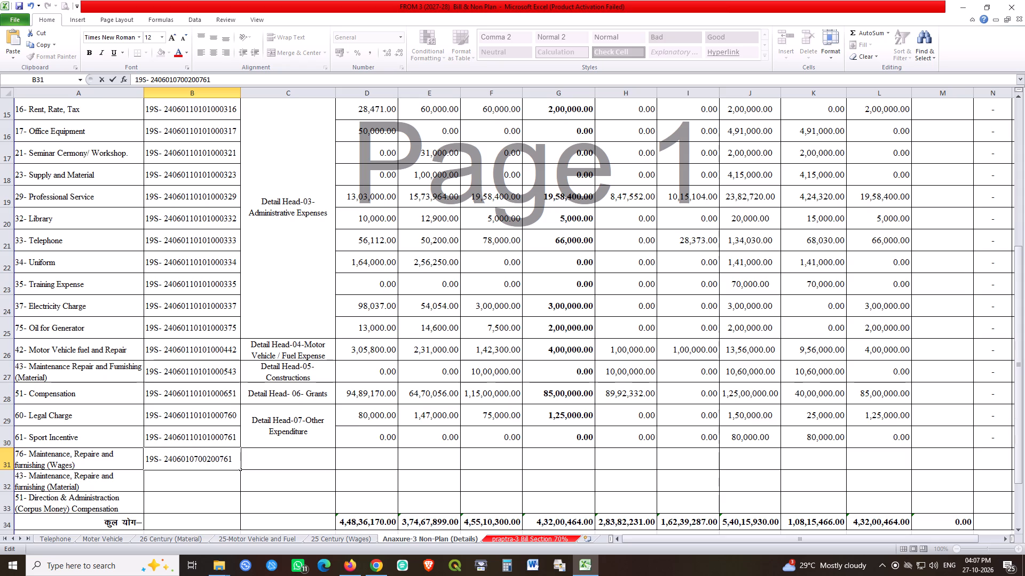
pyautogui.press('0')
pyautogui.press('Right')
pyautogui.press('Right')
pyautogui.hotkey('shift', 'Right')
pyautogui.hotkey('shift', 'Right')
pyautogui.hotkey('shift', 'Right')
pyautogui.write('576')
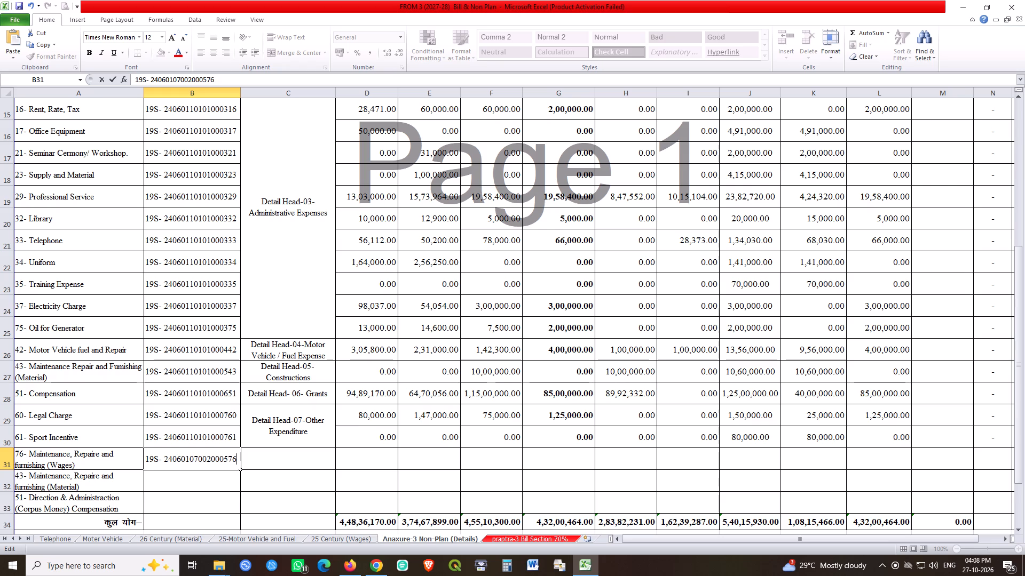
pyautogui.press('Return')
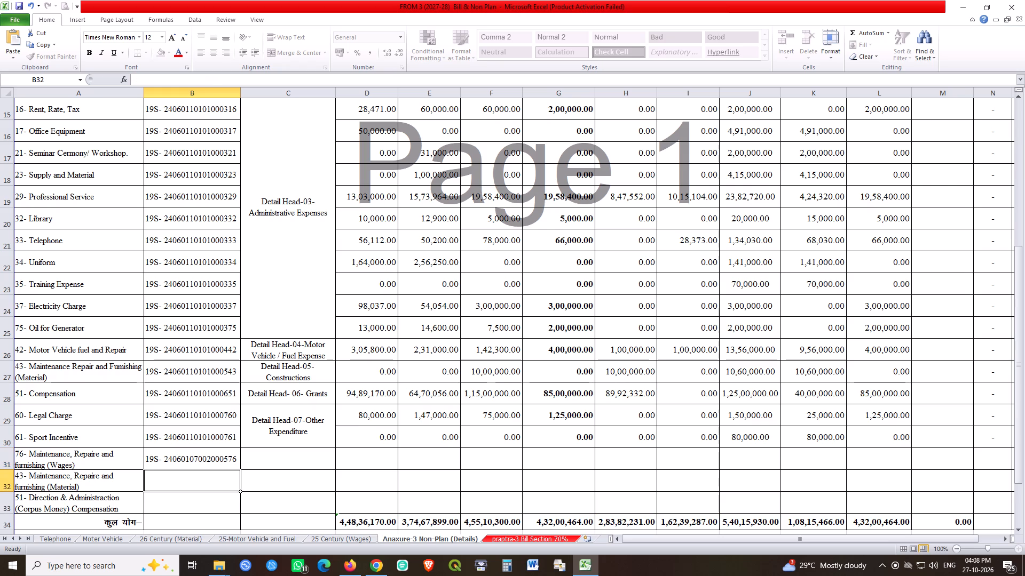
pyautogui.hotkey('ctrl', 'd')
pyautogui.press('F2')
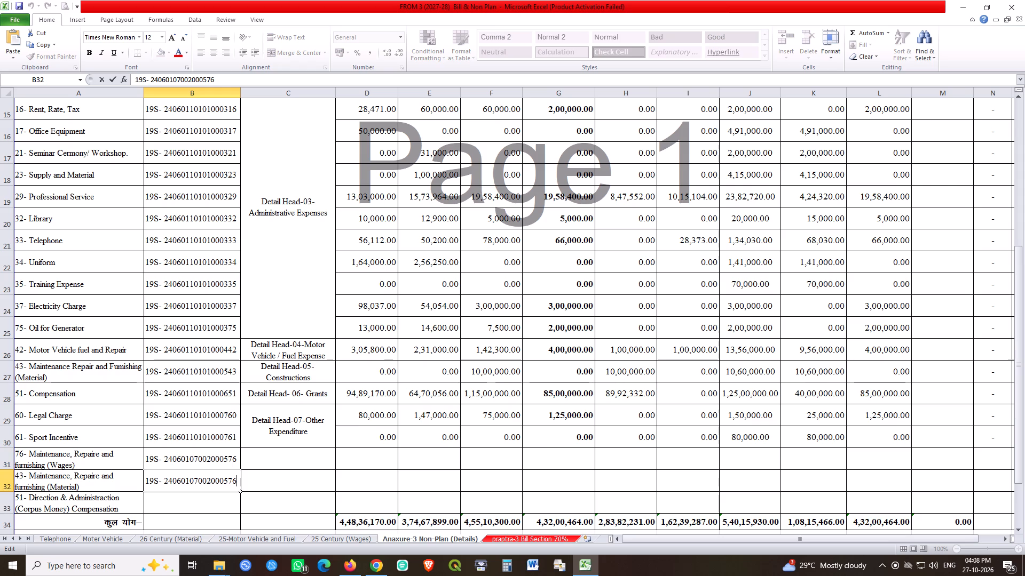
pyautogui.moveTo(227, 484); pyautogui.dragTo(241, 484)
pyautogui.write('43')
pyautogui.press('Return')
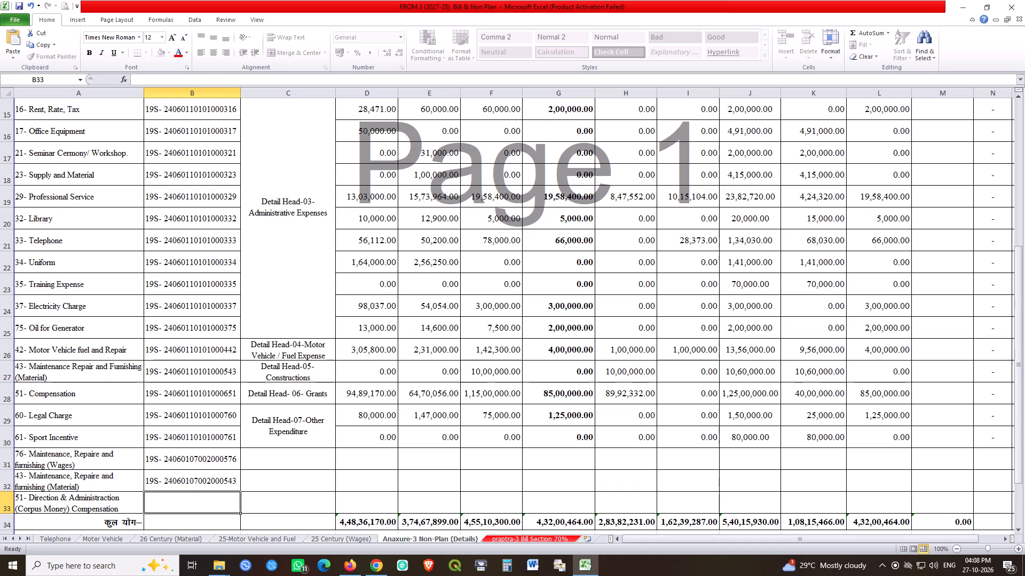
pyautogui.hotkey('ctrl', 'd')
pyautogui.doubleClick(167, 501)
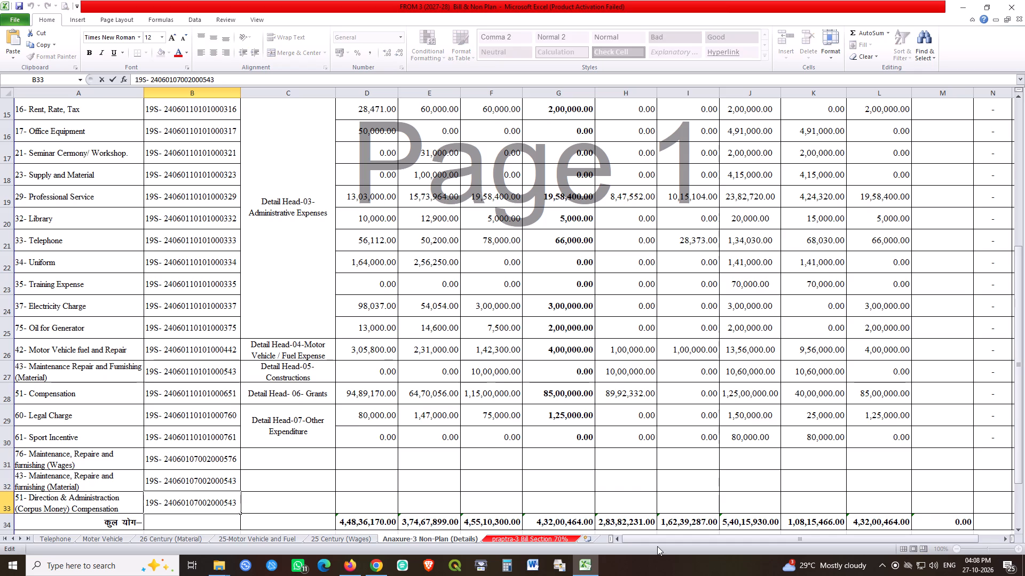
pyautogui.press('Left')
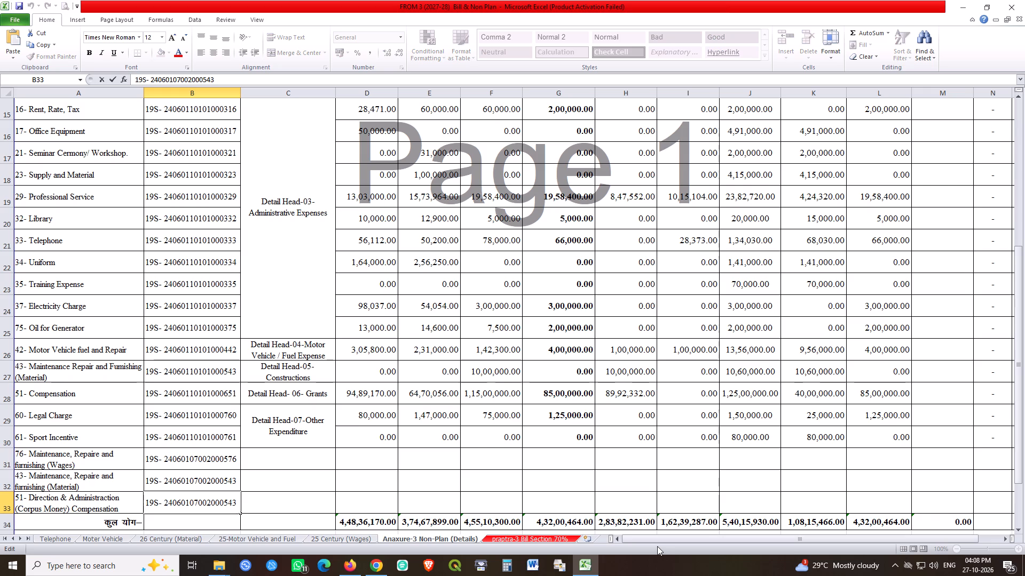
pyautogui.press('Right')
pyautogui.press('Right')
pyautogui.press('Right')
pyautogui.press('Right')
pyautogui.press('Right')
pyautogui.press('Right')
pyautogui.hotkey('shift', 'Right')
pyautogui.hotkey('shift', 'Right')
pyautogui.hotkey('shift', 'Right')
pyautogui.hotkey('shift', 'Right')
pyautogui.hotkey('shift', 'Right')
pyautogui.hotkey('shift', 'Right')
pyautogui.hotkey('shift', 'Right')
pyautogui.hotkey('shift', 'Right')
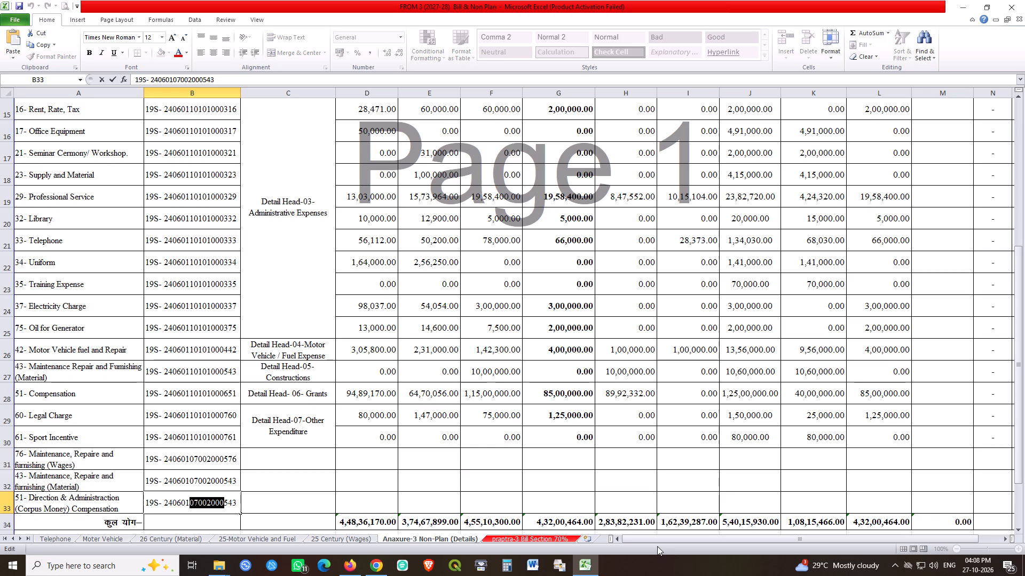
pyautogui.hotkey('shift', 'Right')
pyautogui.hotkey('shift', 'Right')
pyautogui.hotkey('shift', 'Right')
pyautogui.press('Delete')
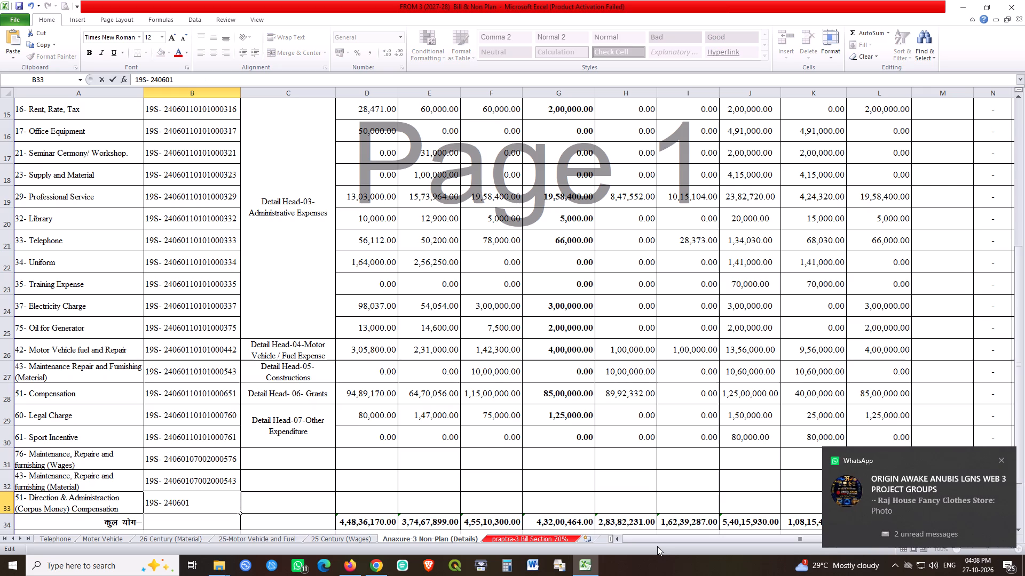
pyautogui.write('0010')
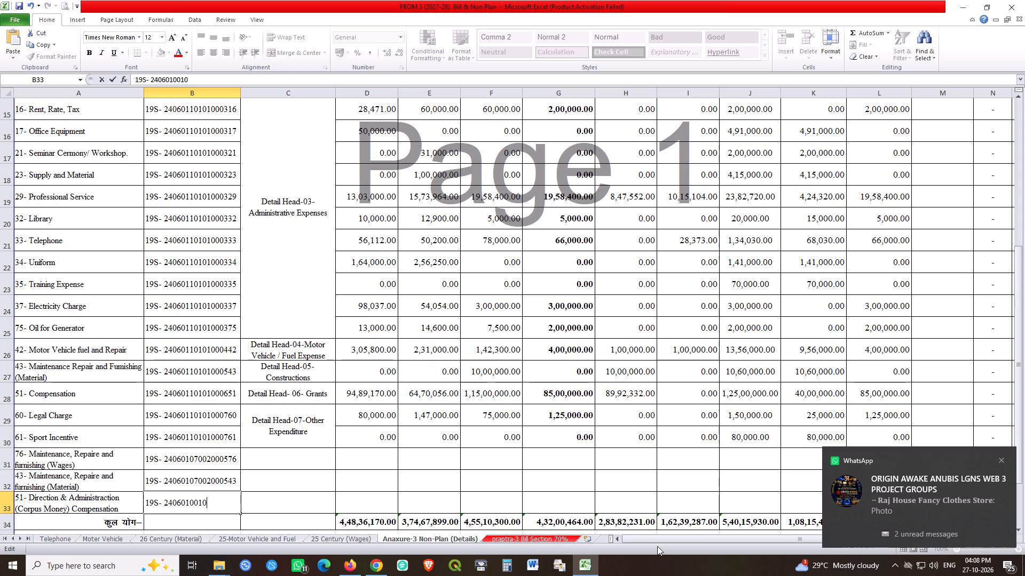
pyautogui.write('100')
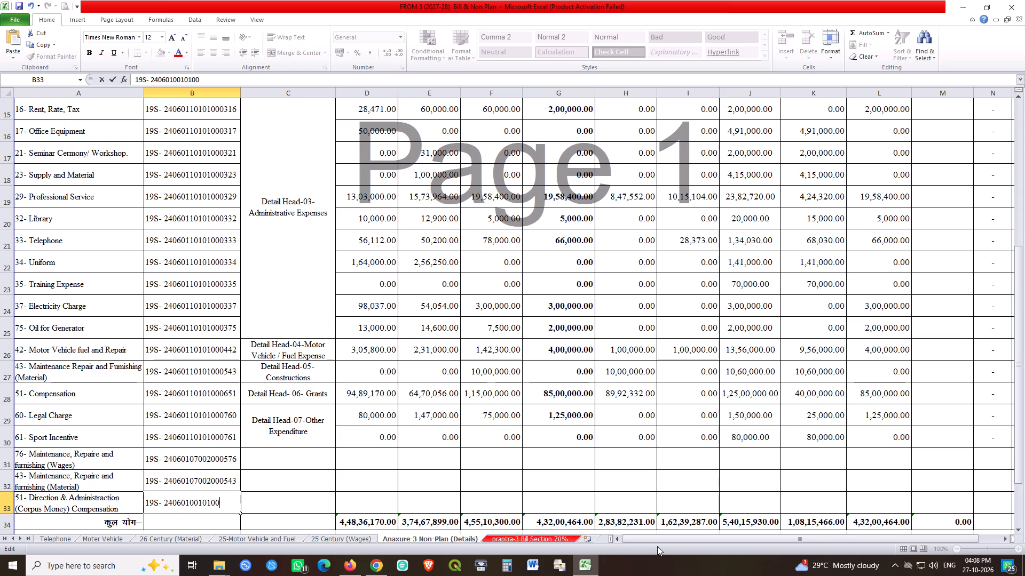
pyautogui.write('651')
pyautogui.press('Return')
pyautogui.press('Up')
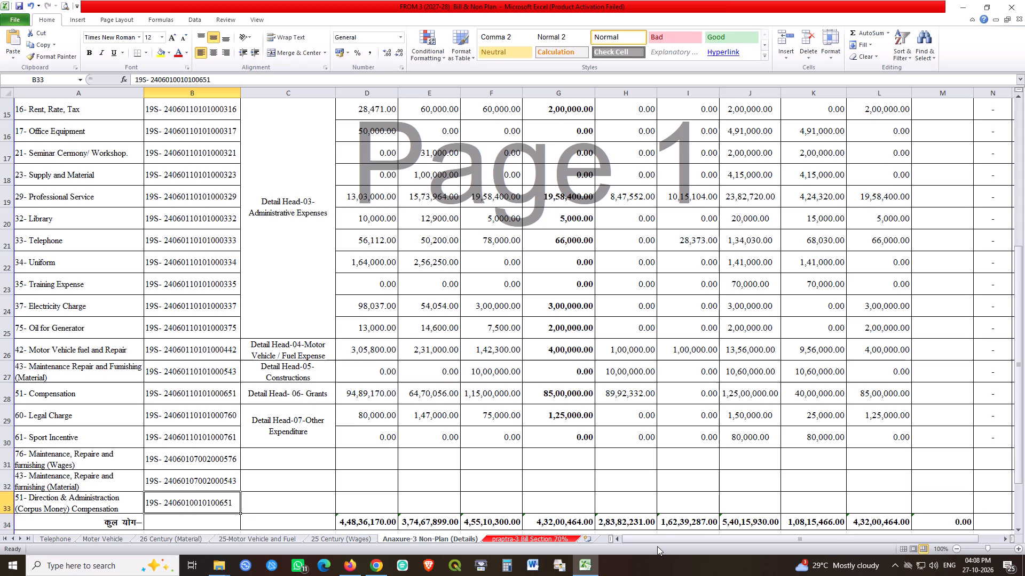
pyautogui.click(210, 497)
pyautogui.doubleClick(210, 497)
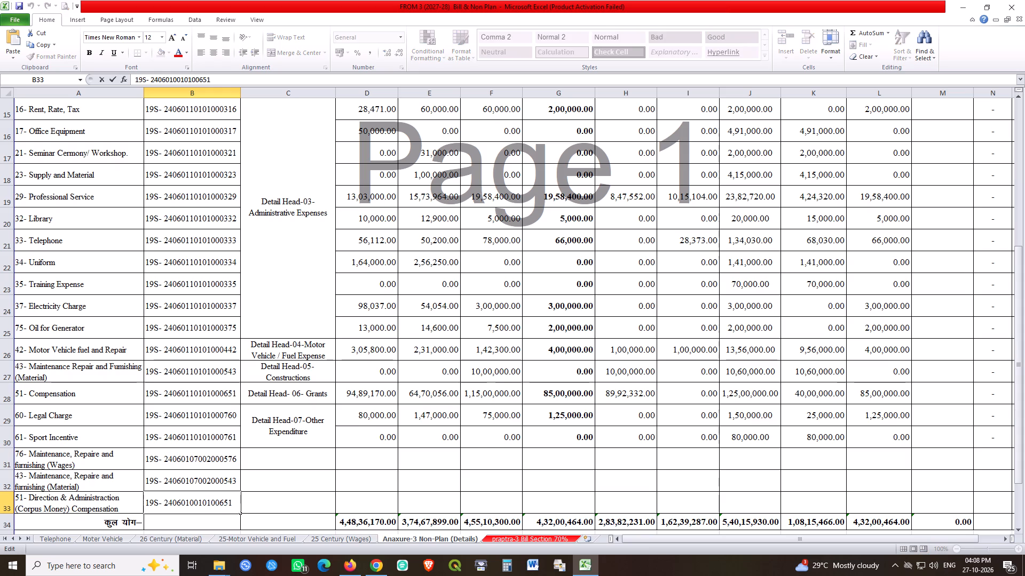
pyautogui.press('Left')
pyautogui.press('Left')
pyautogui.press('Left')
pyautogui.press('Left')
pyautogui.press('Left')
pyautogui.press('Left')
pyautogui.press('Left')
pyautogui.press('Right')
pyautogui.press('Right')
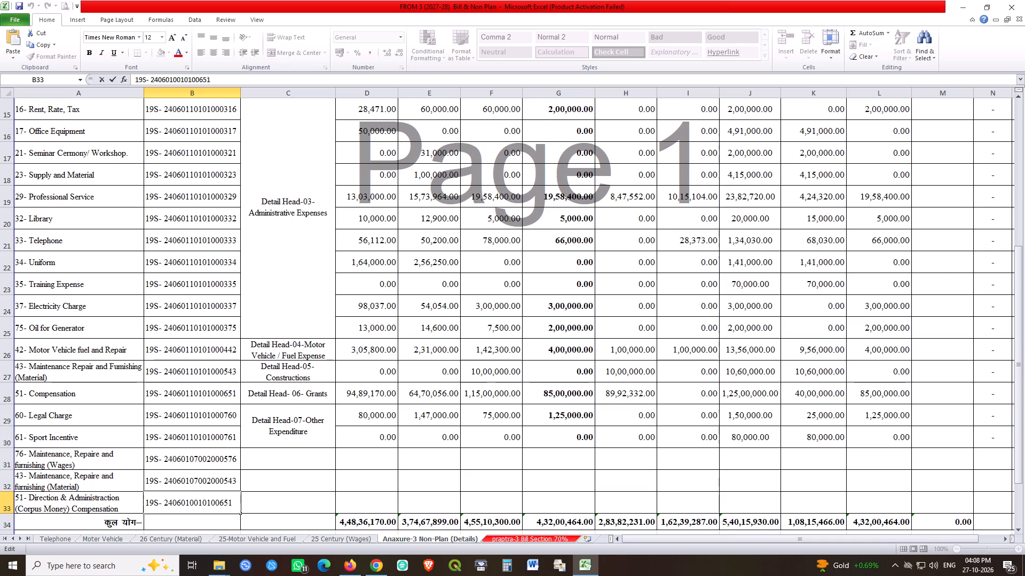
pyautogui.press('Right')
pyautogui.press('Right')
pyautogui.press('Right')
pyautogui.press('Right')
pyautogui.press('Right')
pyautogui.press('Right')
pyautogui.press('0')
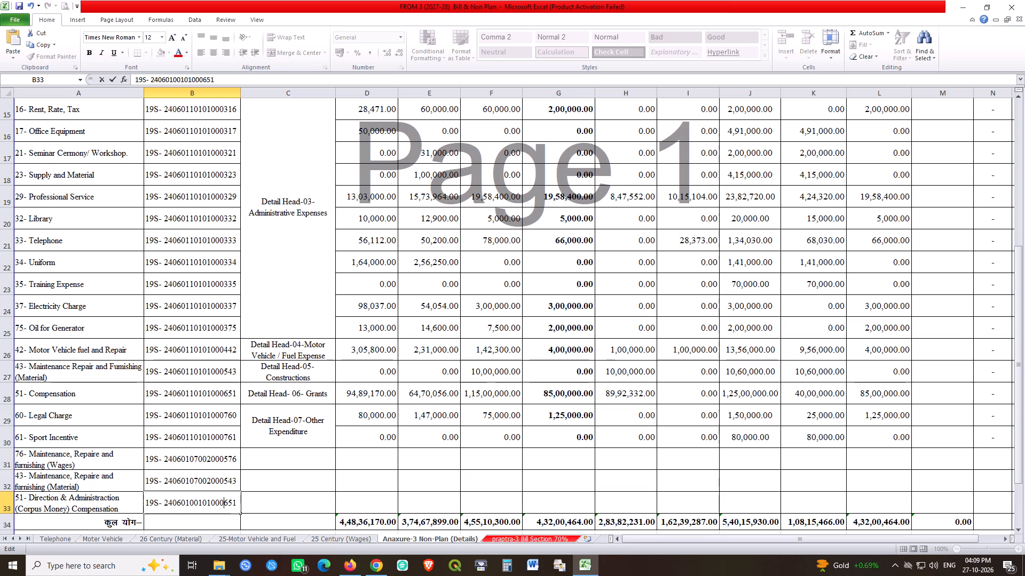
pyautogui.press('Return')
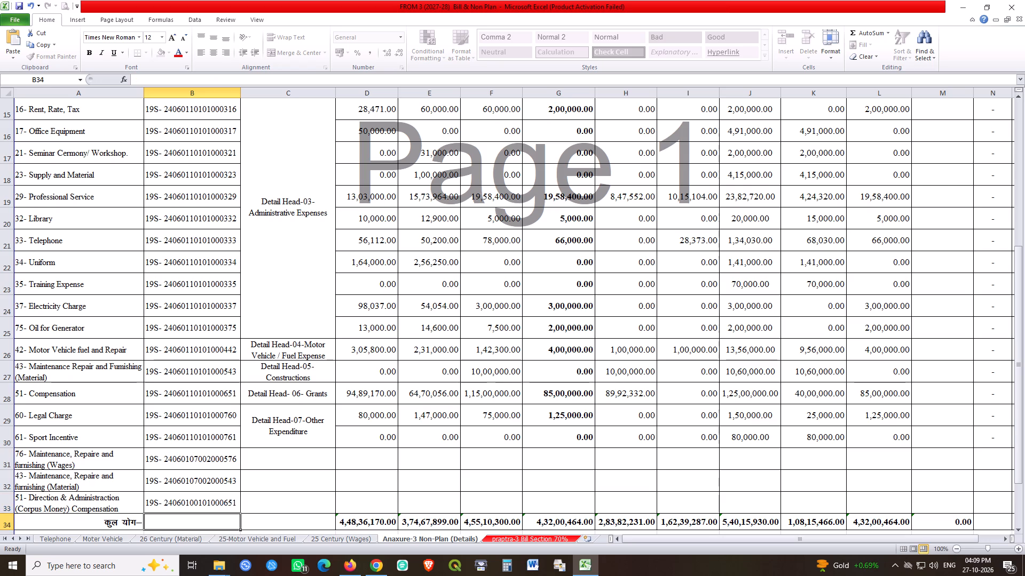
# Save the workbook with the added expense heads and account codes, leaving C31 selected.
pyautogui.click(287, 458)
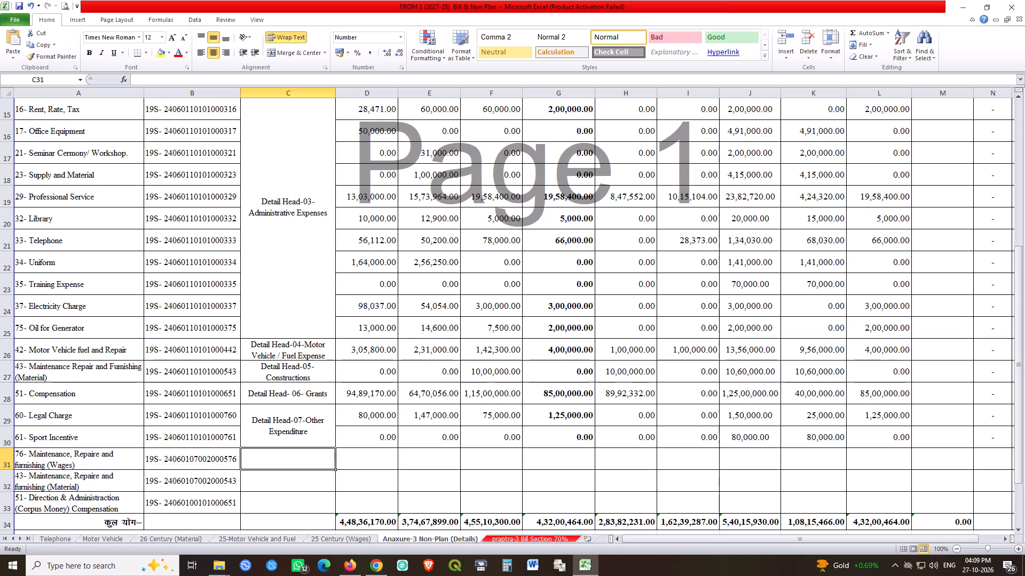
pyautogui.hotkey('ctrl', 's')
pyautogui.hotkey('ctrl', 's')
pyautogui.hotkey('ctrl', 's')
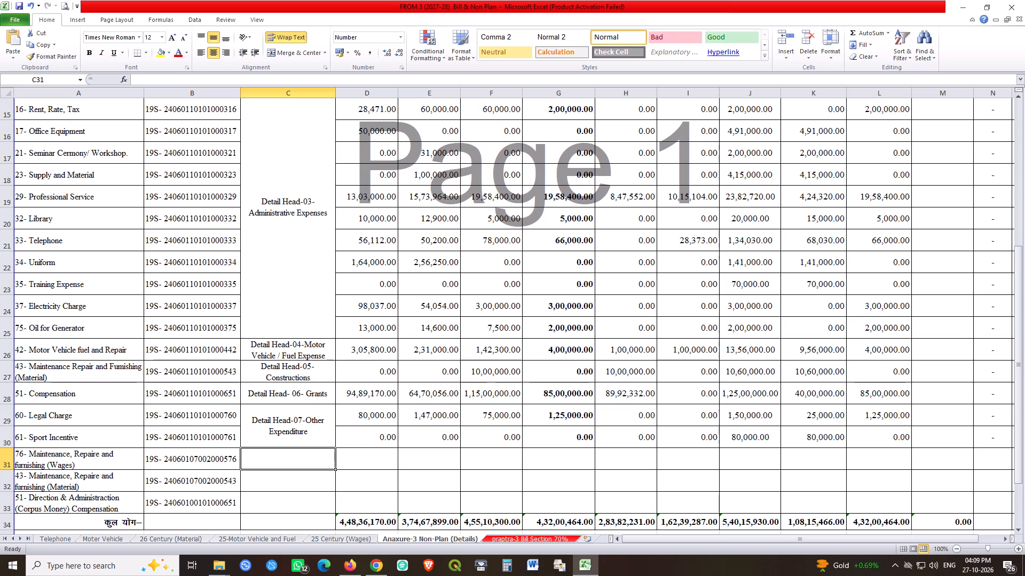
# Enter the 2026-27 approved budget amounts in column G: 3226709 in G31, 7528988 in G32 and 1000000 in G33.
pyautogui.click(446, 437)
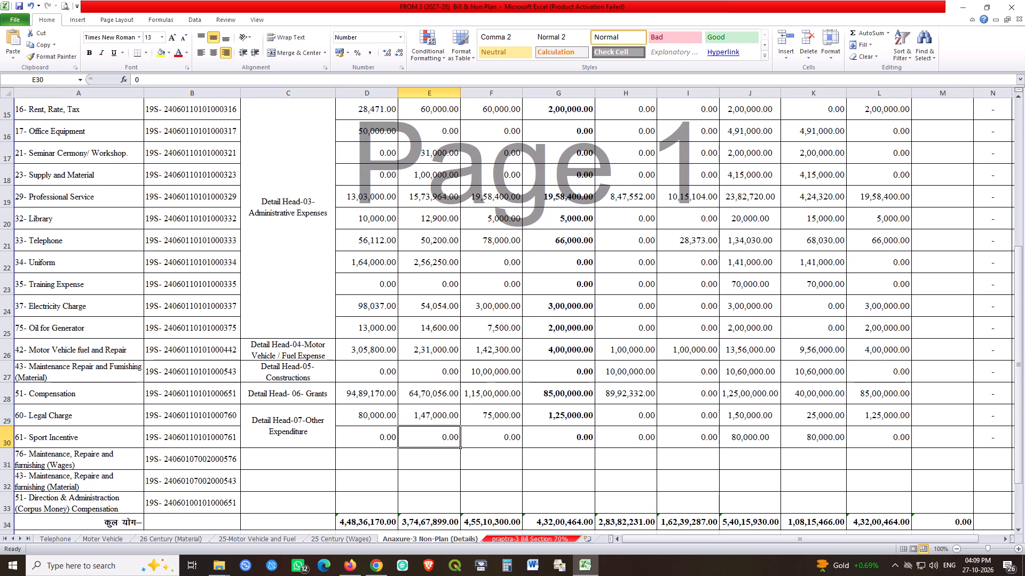
pyautogui.click(357, 455)
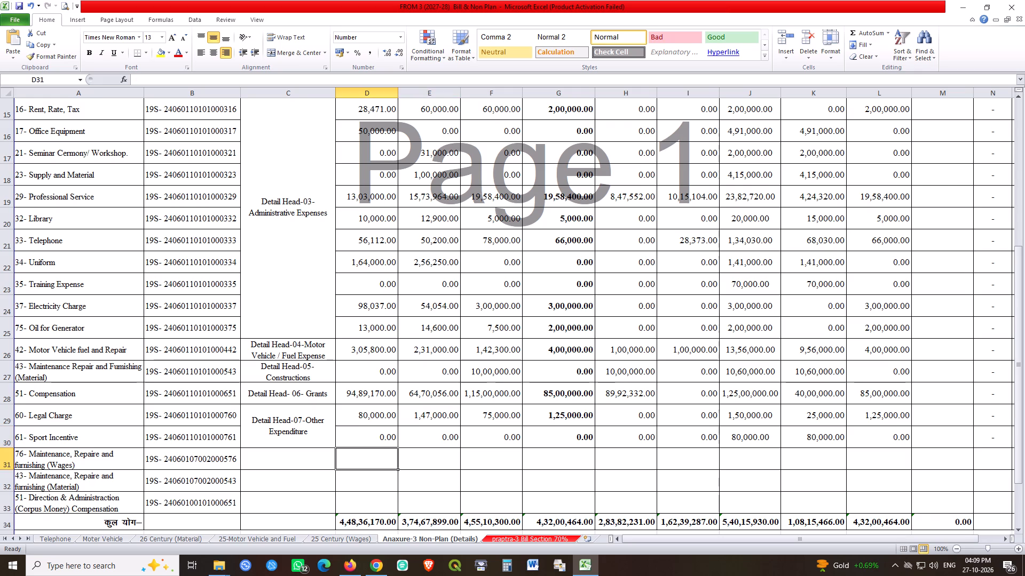
pyautogui.click(567, 468)
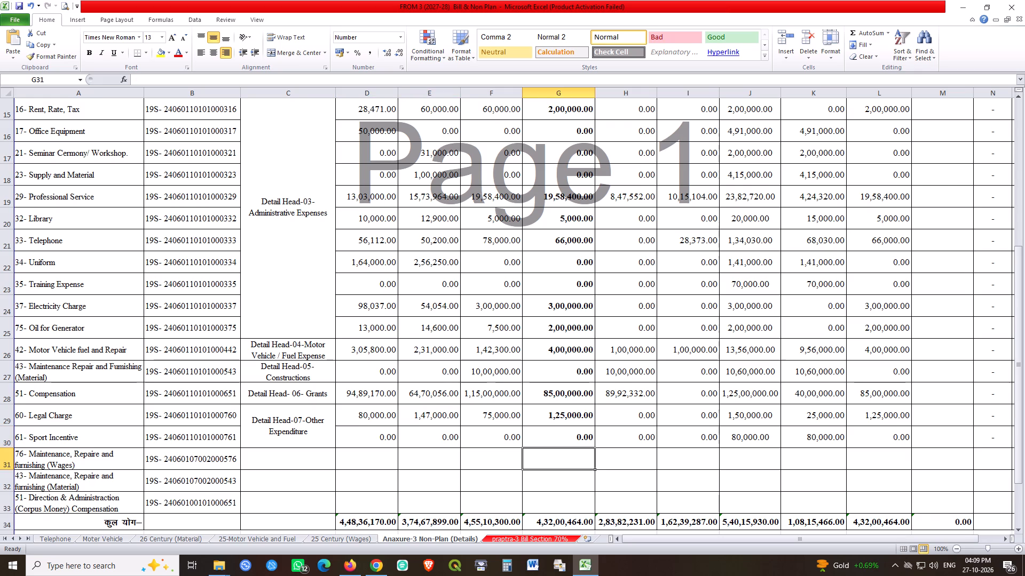
pyautogui.scroll(5, 521, 461)
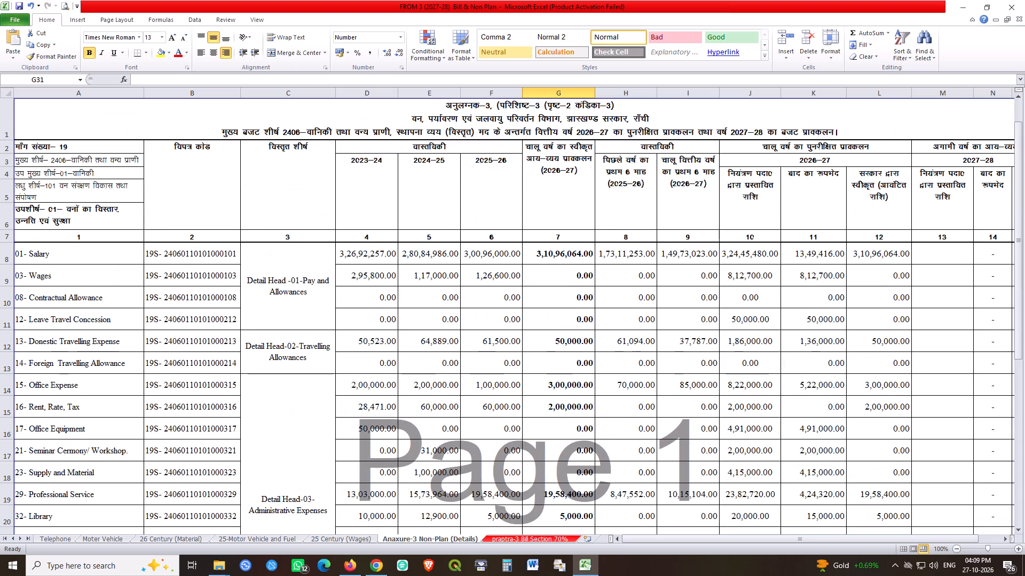
pyautogui.scroll(-4, 521, 461)
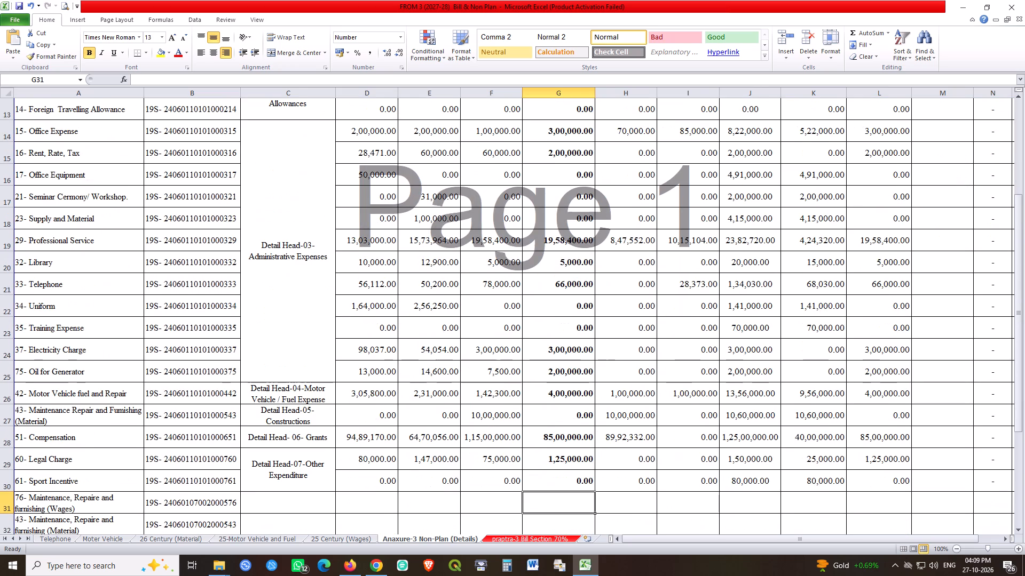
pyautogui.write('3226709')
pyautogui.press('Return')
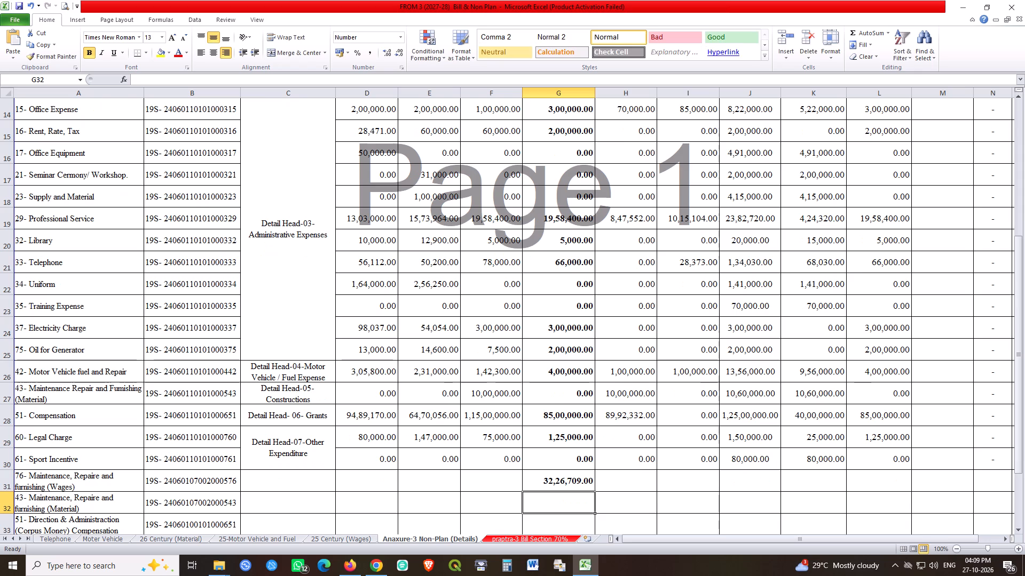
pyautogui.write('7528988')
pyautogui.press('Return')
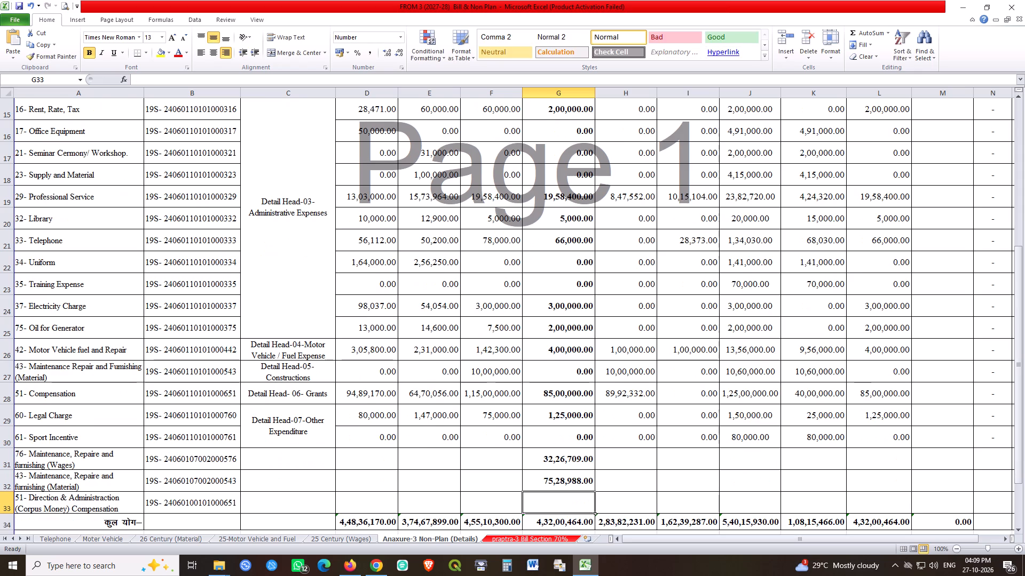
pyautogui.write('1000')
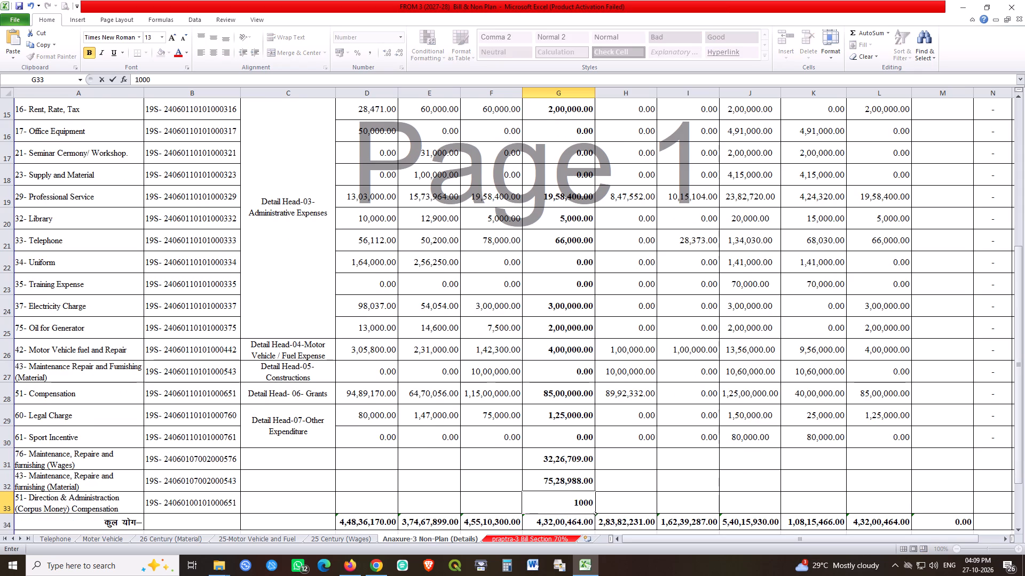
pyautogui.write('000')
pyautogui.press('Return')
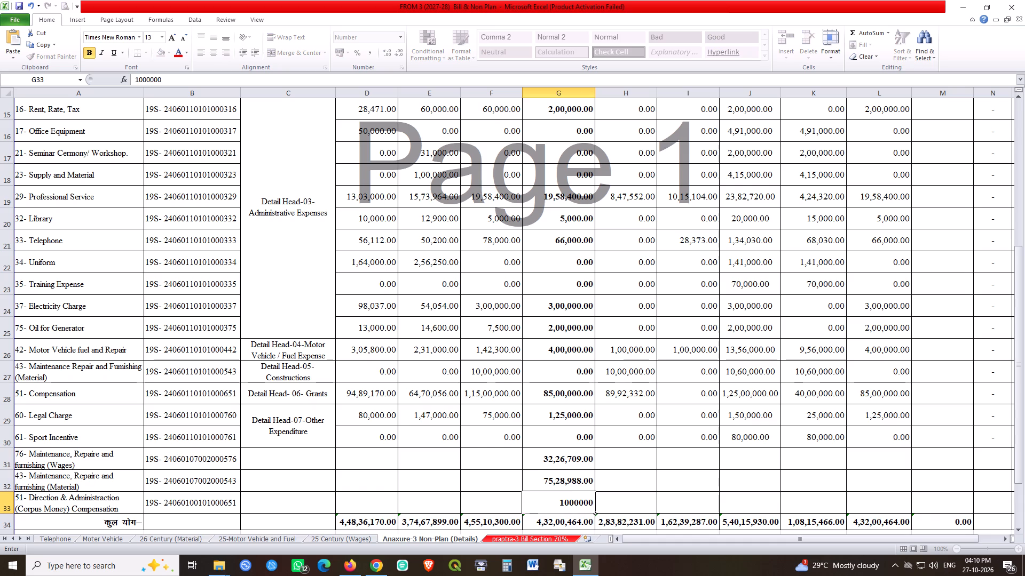
pyautogui.click(621, 480)
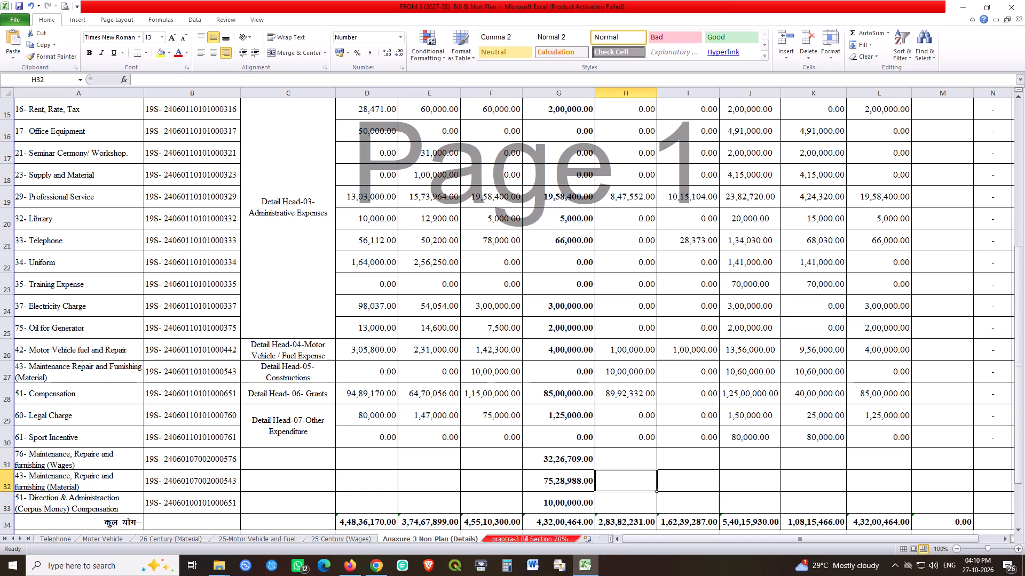
# Enter 0 as the 2023-24, 2024-25 and 2025-26 actuals of the Maintenance (Wages) row, D31:F31.
pyautogui.click(372, 454)
pyautogui.press('0')
pyautogui.press('Tab')
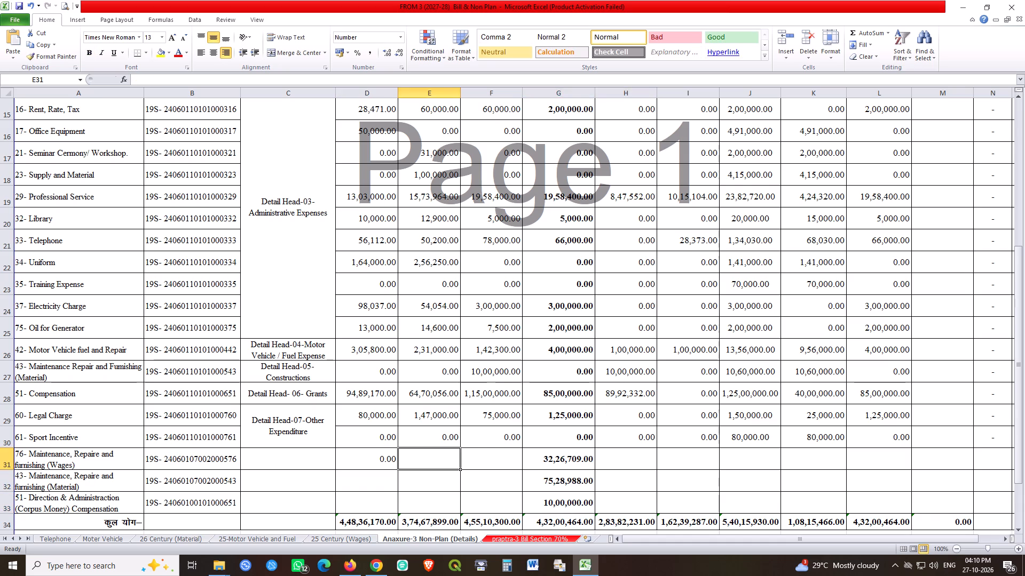
pyautogui.press('0')
pyautogui.press('Tab')
pyautogui.press('0')
pyautogui.press('Return')
# Enter 0 as the 2023-24, 2024-25 and 2025-26 actuals of the Maintenance (Material) row, D32:F32.
pyautogui.press('0')
pyautogui.press('Tab')
pyautogui.press('0')
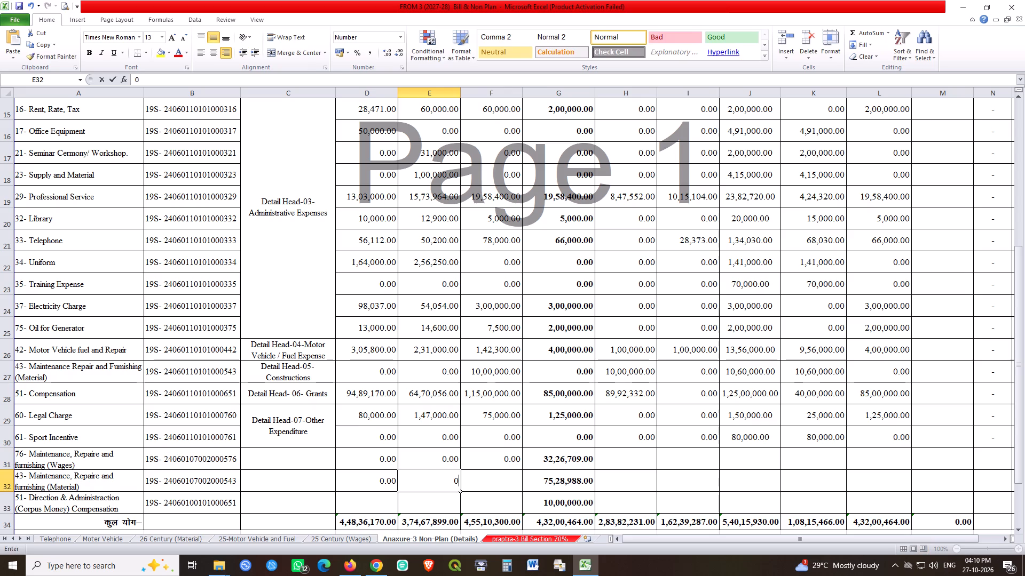
pyautogui.press('Tab')
pyautogui.press('0')
pyautogui.press('Return')
# Enter 0 as the 2023-24, 2024-25 and 2025-26 actuals of the Corpus Money Compensation row, D33:F33.
pyautogui.press('Tab')
pyautogui.hotkey('shift', 'Tab')
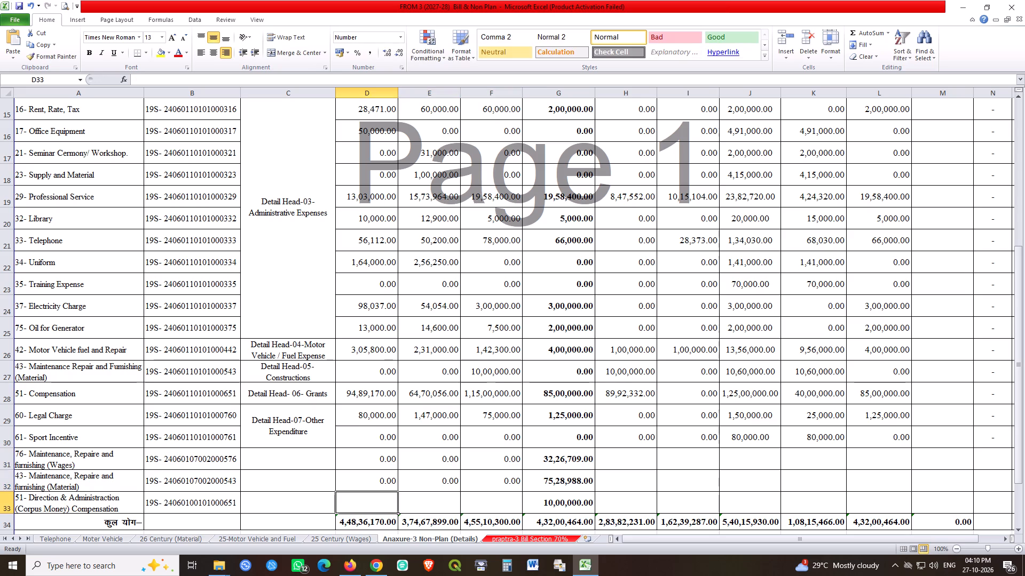
pyautogui.press('0')
pyautogui.press('Tab')
pyautogui.press('0')
pyautogui.press('Tab')
pyautogui.press('0')
pyautogui.press('Return')
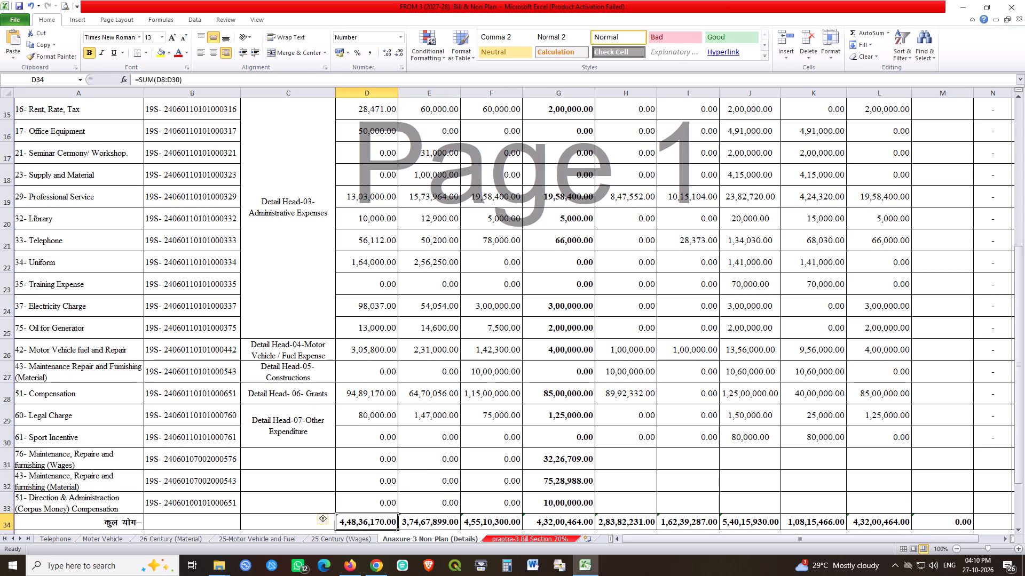
# Save the workbook.
pyautogui.click(613, 465)
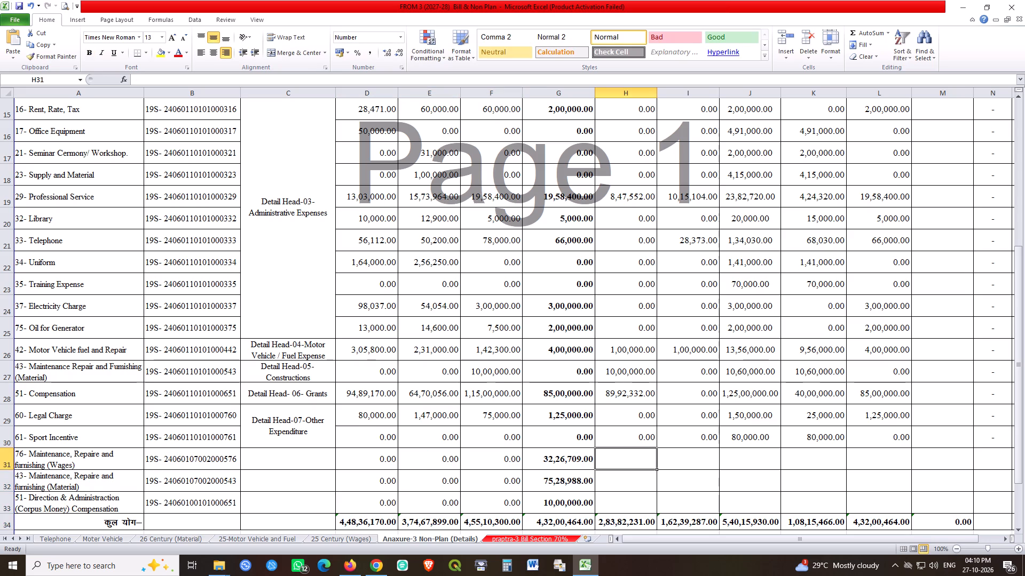
pyautogui.hotkey('ctrl', 's')
pyautogui.hotkey('ctrl', 's')
pyautogui.hotkey('ctrl', 's')
pyautogui.hotkey('ctrl', 's')
pyautogui.hotkey('ctrl', 's')
pyautogui.hotkey('ctrl', 's')
# Enter 0 in columns H to K of the Maintenance (Wages) row, H31:K31.
pyautogui.press('0')
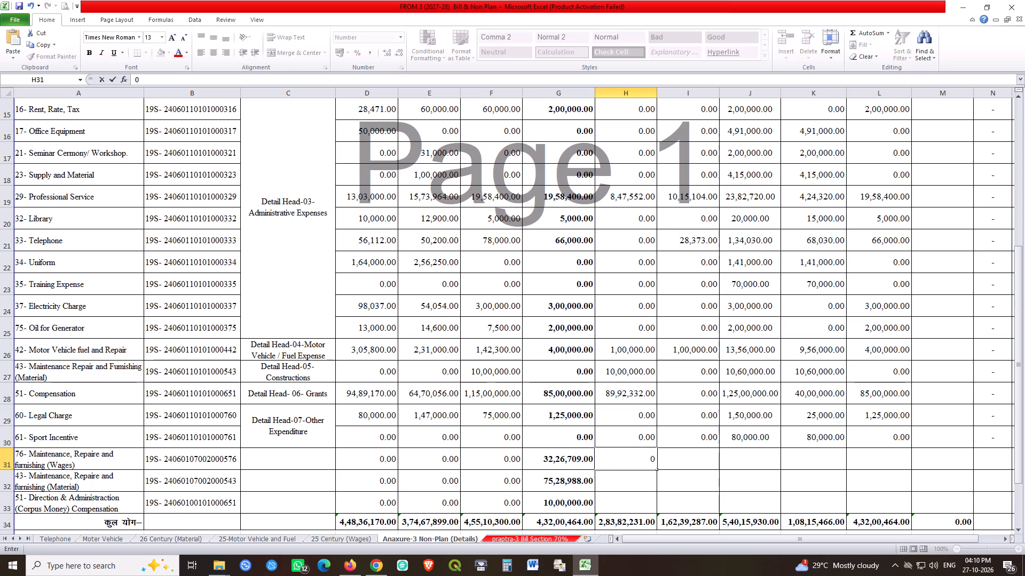
pyautogui.press('Tab')
pyautogui.press('0')
pyautogui.press('Tab')
pyautogui.press('0')
pyautogui.press('Tab')
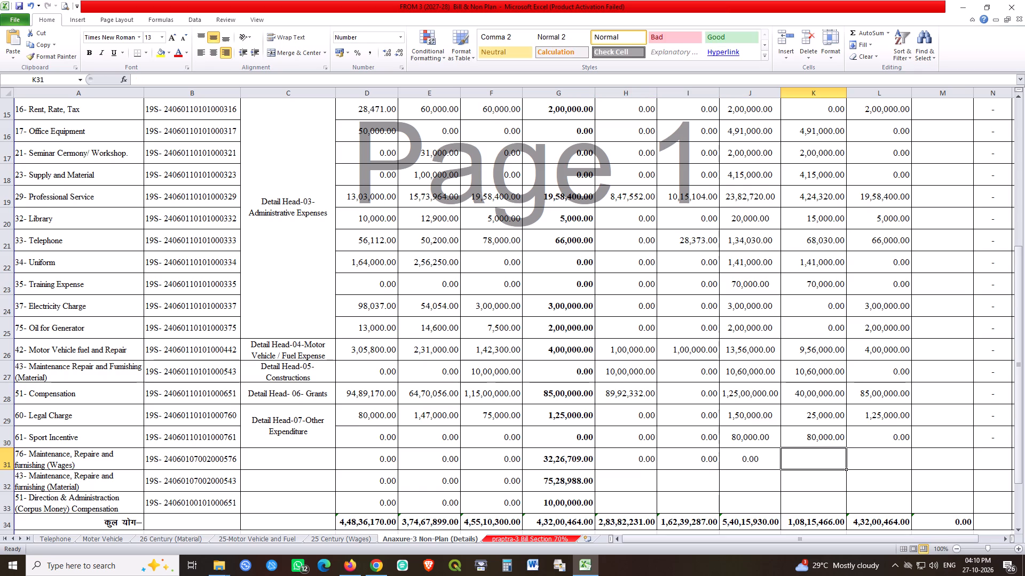
pyautogui.press('0')
pyautogui.press('Return')
# Enter 0 in columns H to K of the Maintenance (Material) row, H32:K32.
pyautogui.press('0')
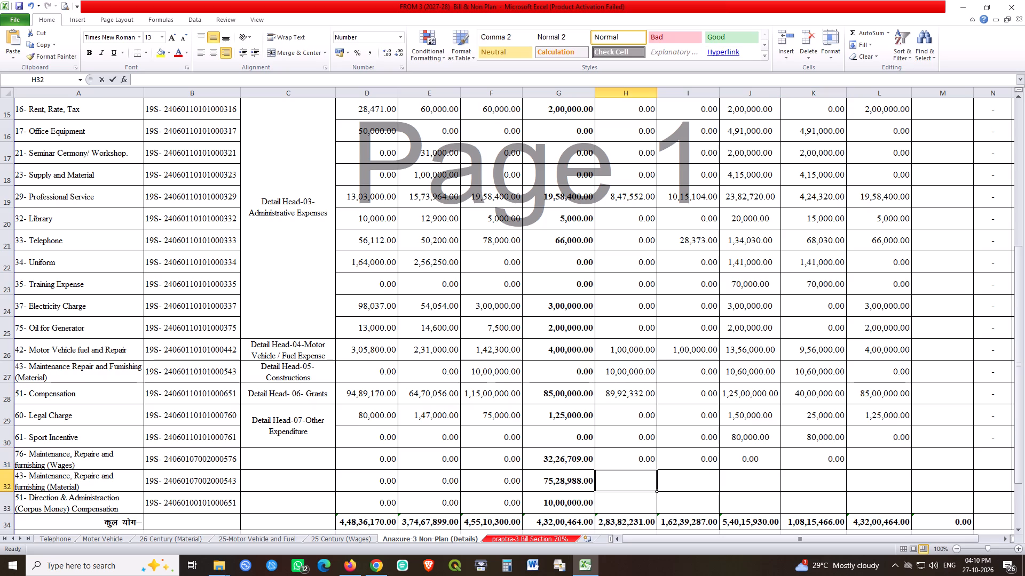
pyautogui.press('Tab')
pyautogui.press('0')
pyautogui.press('Tab')
pyautogui.press('0')
pyautogui.press('Tab')
pyautogui.press('0')
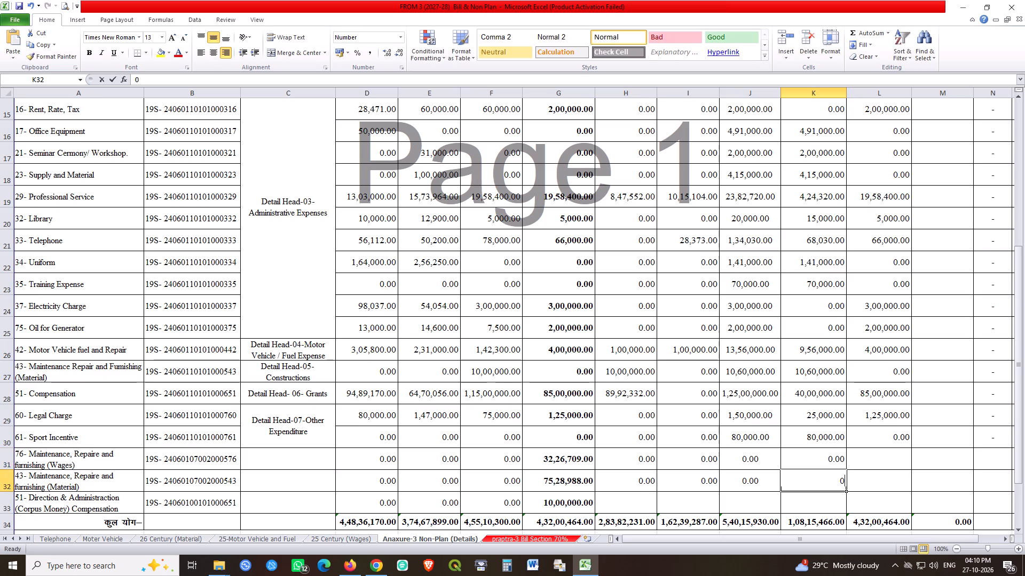
pyautogui.press('Return')
# Enter 0 in columns H to K of the Corpus Money Compensation row, H33:K33.
pyautogui.press('Tab')
pyautogui.press('0')
pyautogui.hotkey('shift', 'Tab')
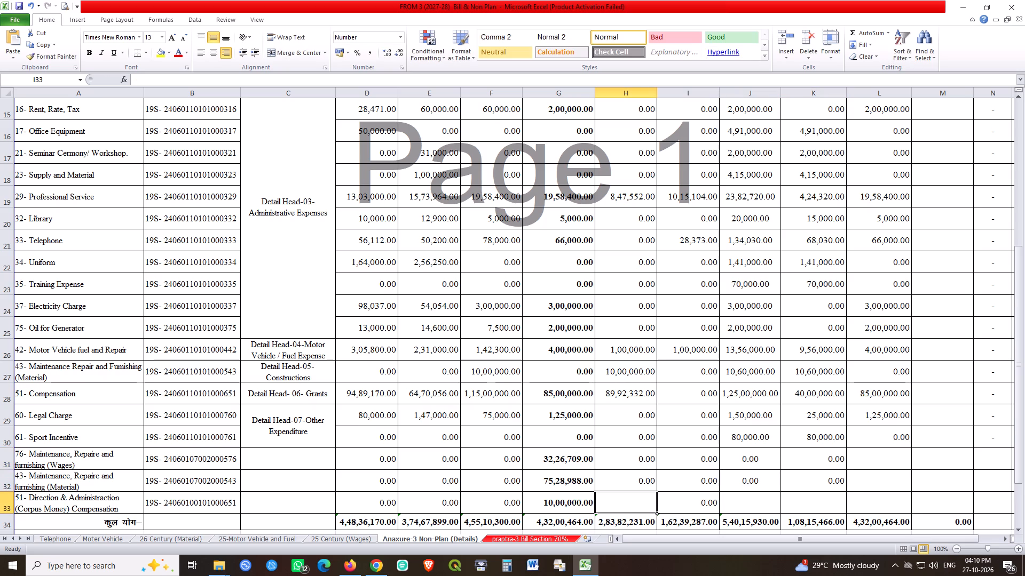
pyautogui.press('0')
pyautogui.press('Tab')
pyautogui.press('Tab')
pyautogui.press('0')
pyautogui.press('Tab')
pyautogui.press('0')
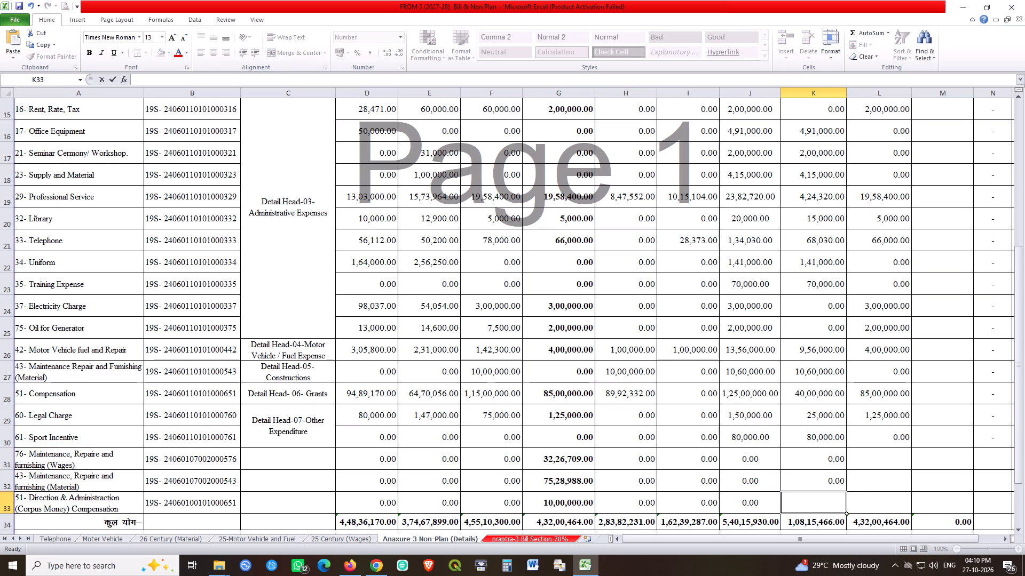
# Enter 0 in column L of the Maintenance (Wages), Maintenance (Material) and Corpus Money Compensation rows, L31:L33.
pyautogui.press('Tab')
pyautogui.press('0')
pyautogui.press('Up')
pyautogui.press('Up')
pyautogui.press('Up')
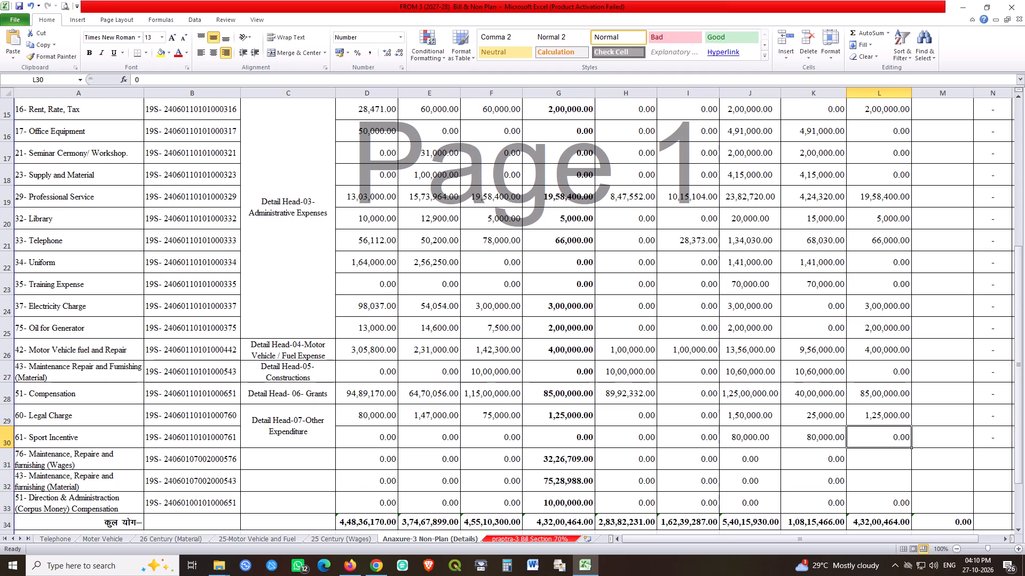
pyautogui.press('Down')
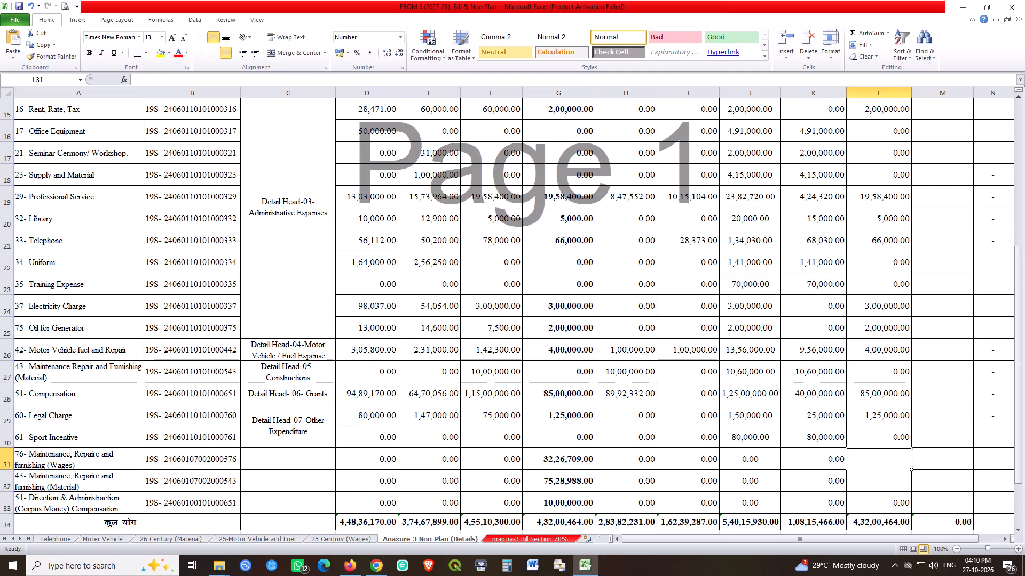
pyautogui.press('0')
pyautogui.press('Return')
pyautogui.press('0')
pyautogui.press('Return')
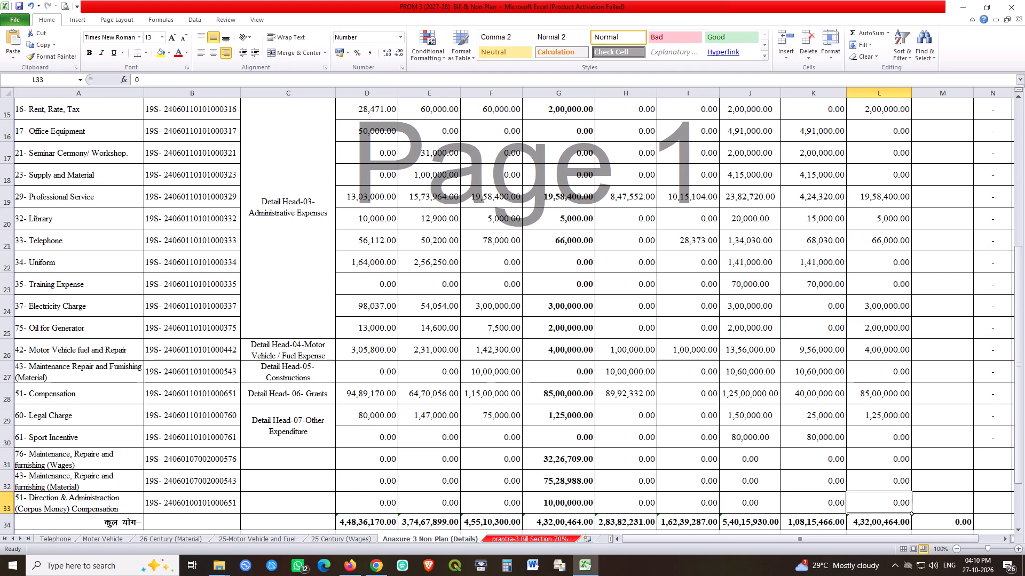
# Save the workbook.
pyautogui.hotkey('ctrl', 's')
pyautogui.hotkey('ctrl', 's')
pyautogui.hotkey('ctrl', 's')
pyautogui.hotkey('ctrl', 's')
pyautogui.hotkey('ctrl', 's')
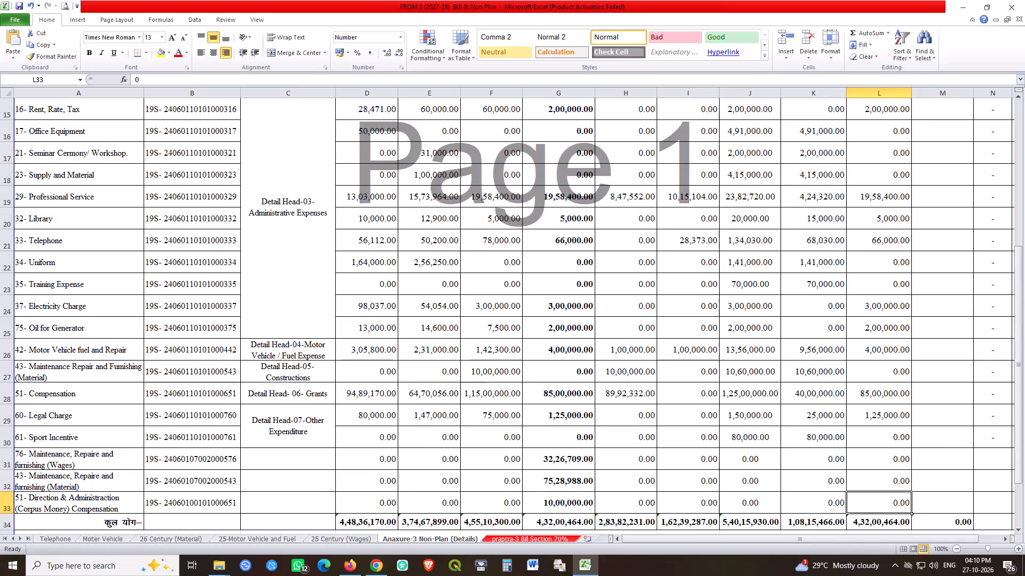
pyautogui.hotkey('ctrl', 's')
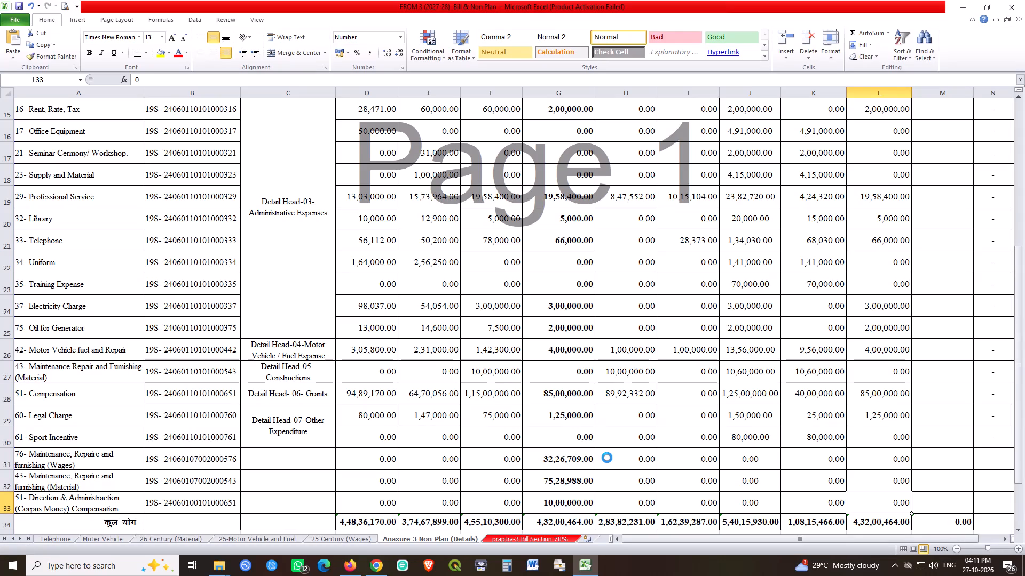
pyautogui.hotkey('ctrl', 's')
pyautogui.hotkey('ctrl', 's')
pyautogui.hotkey('ctrl', 's')
pyautogui.hotkey('ctrl', 's')
pyautogui.hotkey('ctrl', 's')
pyautogui.hotkey('ctrl', 's')
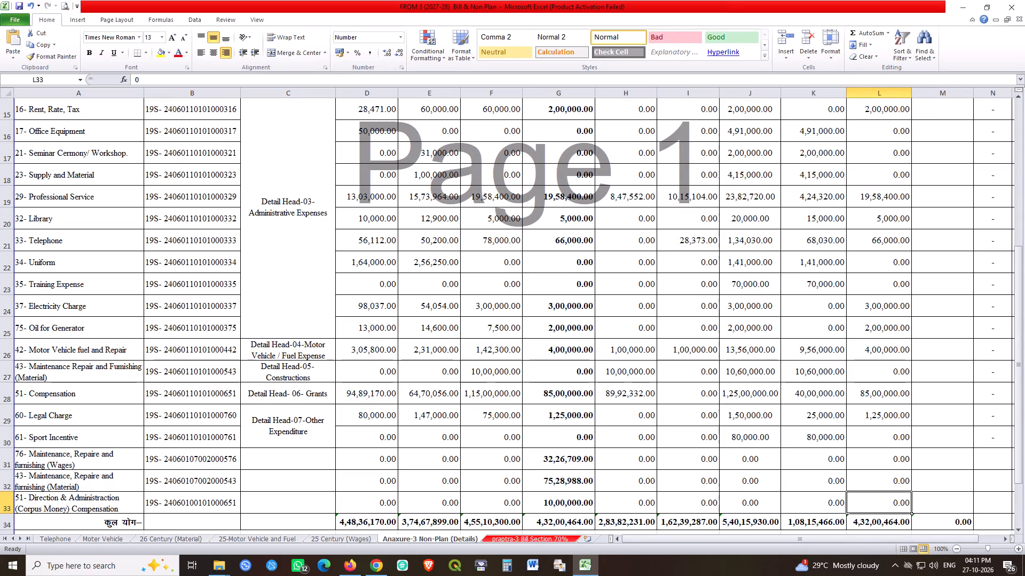
# Enter 2745000 for Maintenance (Wages) in M31 and 6406000 for Maintenance (Material) in M32.
pyautogui.click(934, 479)
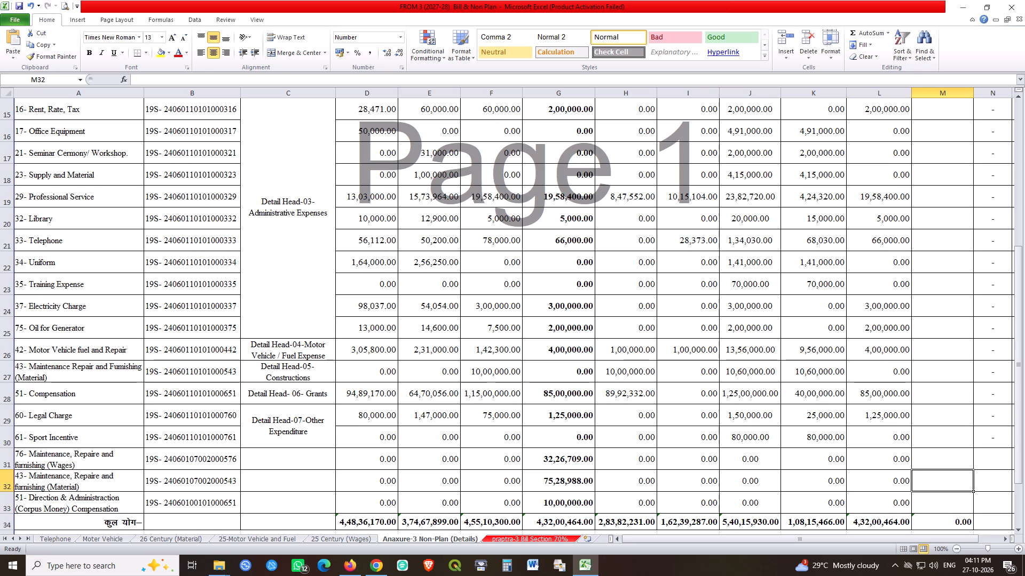
pyautogui.press('Up')
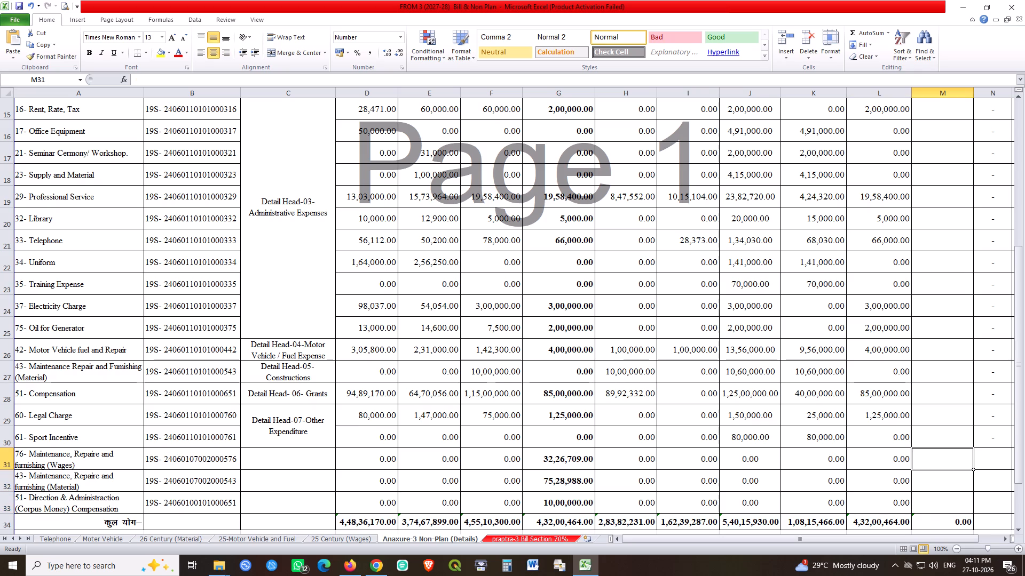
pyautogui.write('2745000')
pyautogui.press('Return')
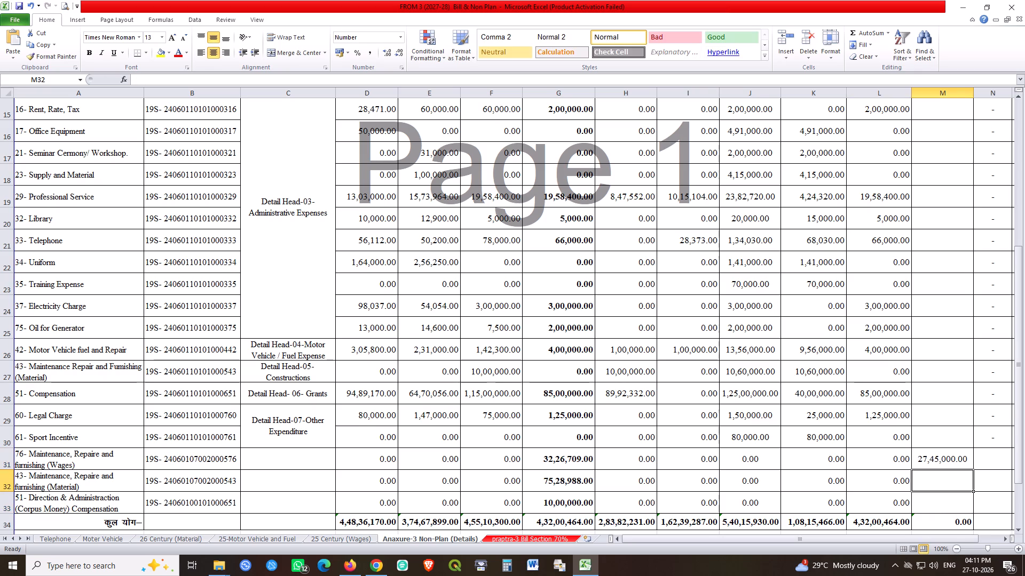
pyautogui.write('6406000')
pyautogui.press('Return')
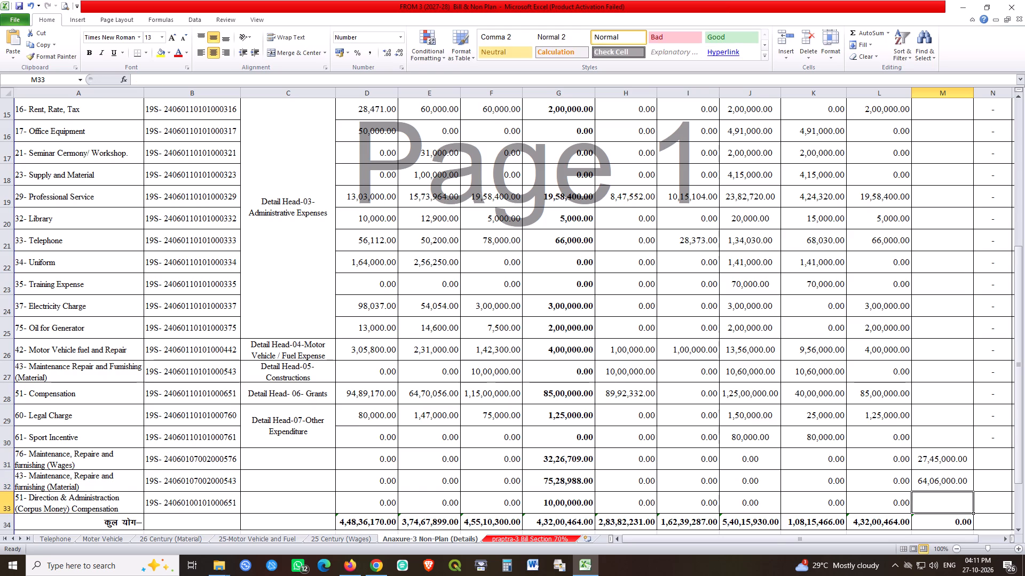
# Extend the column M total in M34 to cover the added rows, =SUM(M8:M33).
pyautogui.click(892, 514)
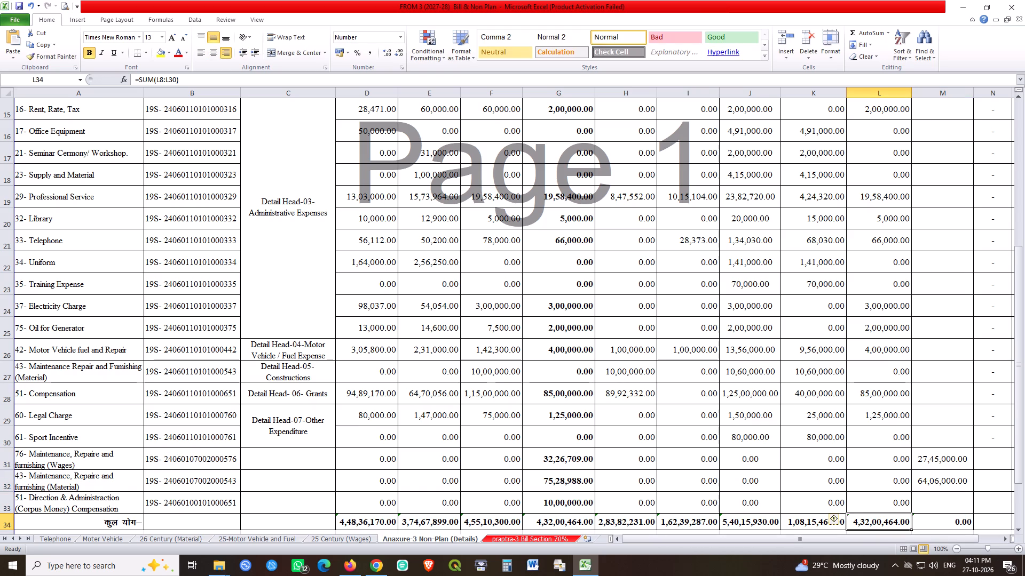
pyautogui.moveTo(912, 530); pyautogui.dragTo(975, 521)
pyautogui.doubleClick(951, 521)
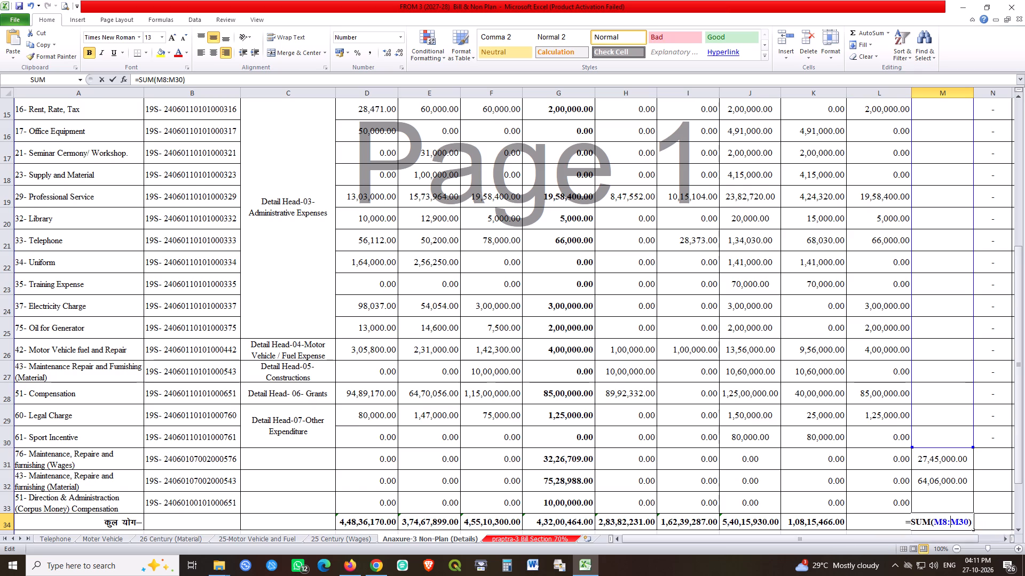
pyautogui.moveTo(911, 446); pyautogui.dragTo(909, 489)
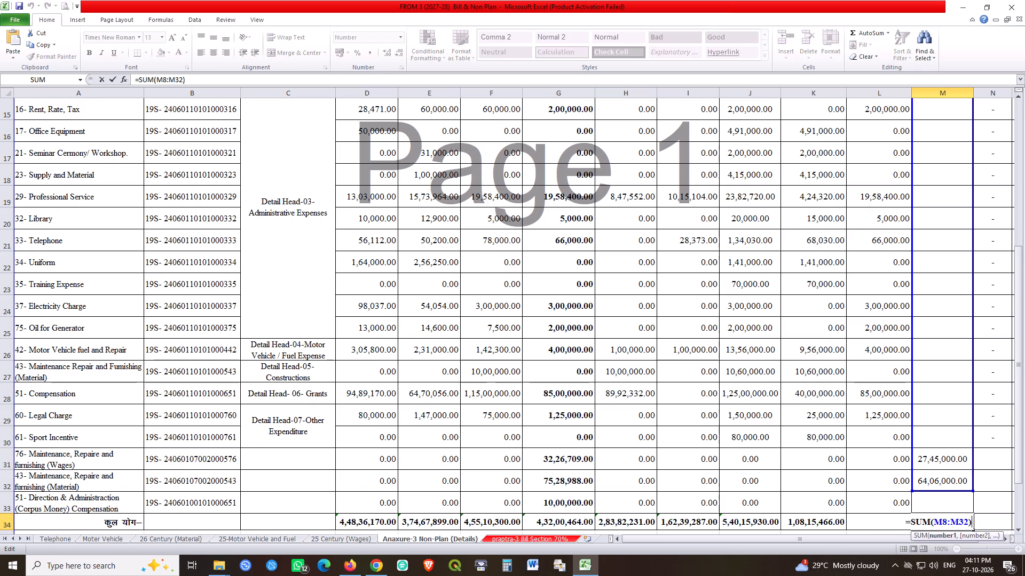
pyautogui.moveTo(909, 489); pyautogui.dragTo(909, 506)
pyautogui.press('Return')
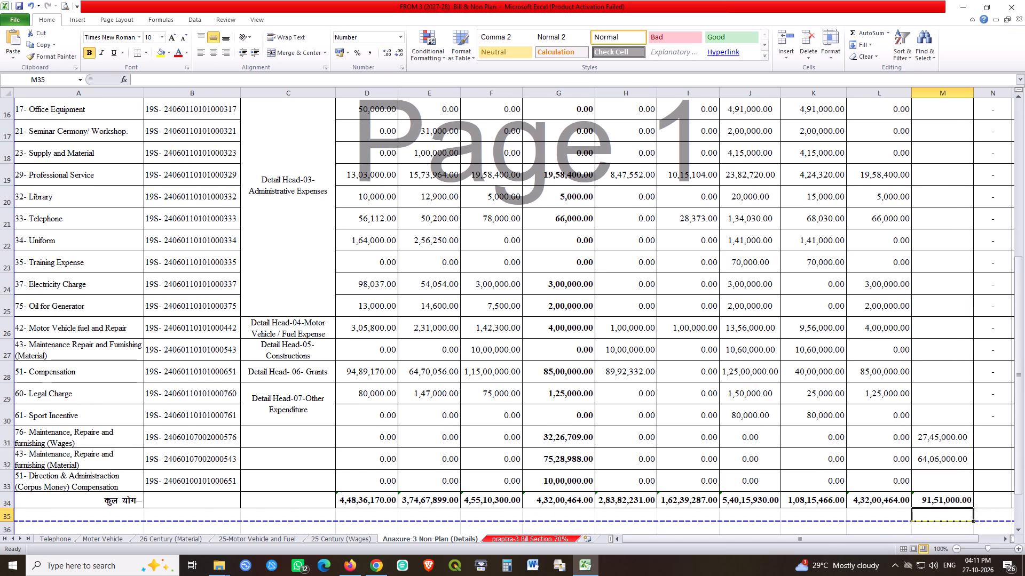
# Extend the column D total in D34 to =SUM(D8:D33) and fill that formula across the total row to M34.
pyautogui.doubleClick(356, 496)
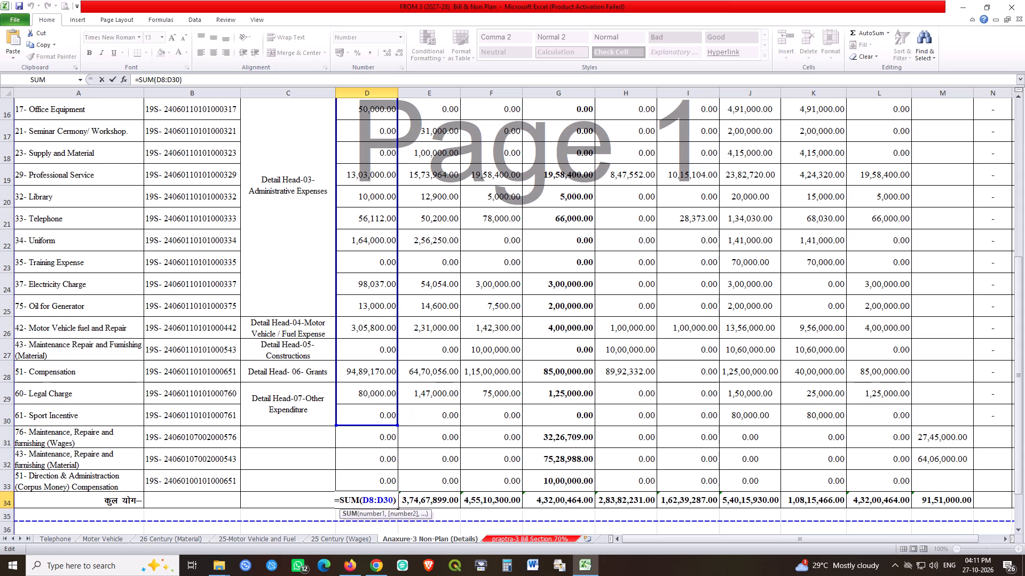
pyautogui.moveTo(397, 424); pyautogui.dragTo(396, 492)
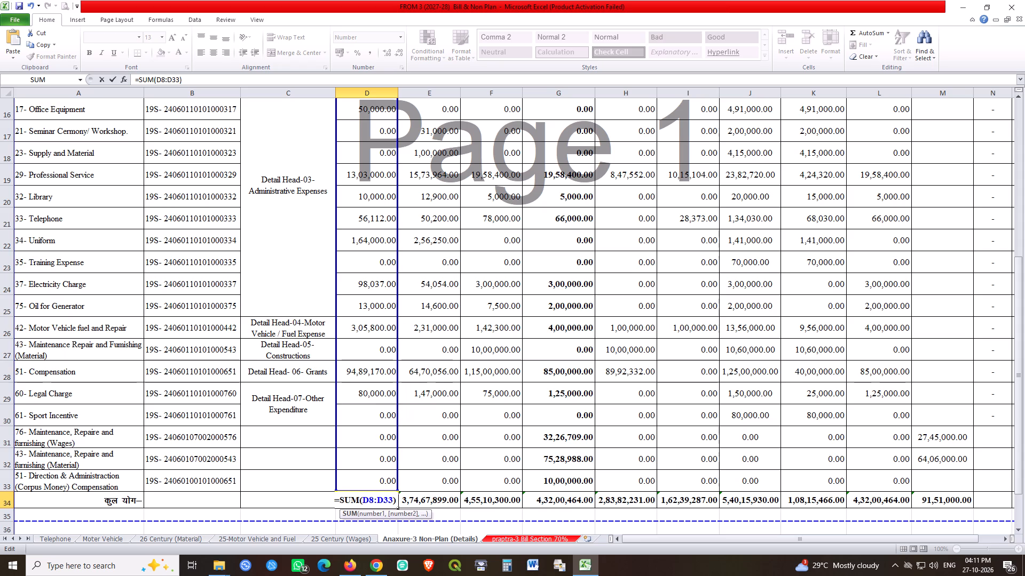
pyautogui.press('Return')
pyautogui.click(379, 503)
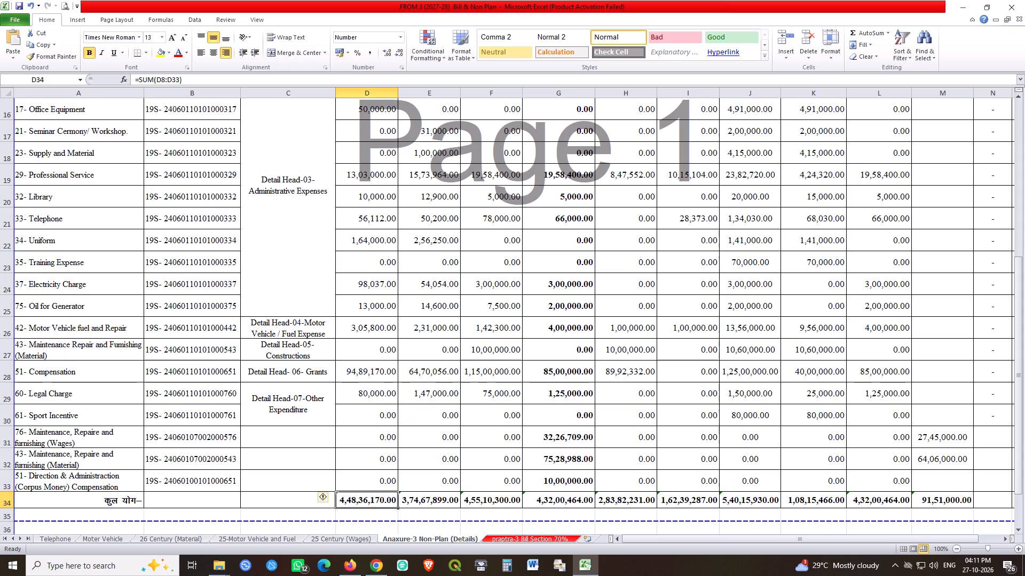
pyautogui.moveTo(399, 508); pyautogui.dragTo(959, 497)
pyautogui.click(919, 503)
pyautogui.click(881, 478)
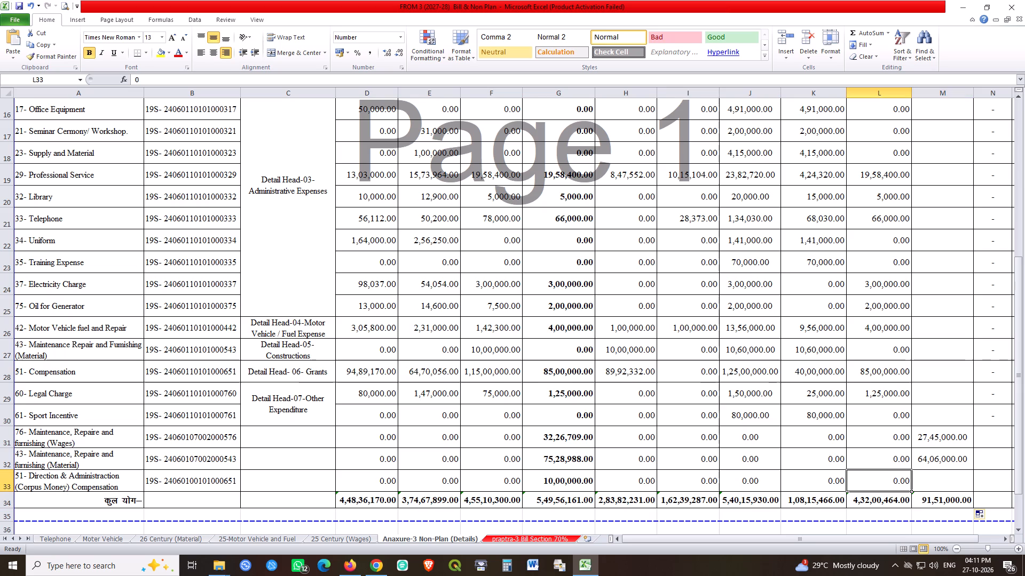
# Save the workbook with the updated totals.
pyautogui.hotkey('ctrl', 's')
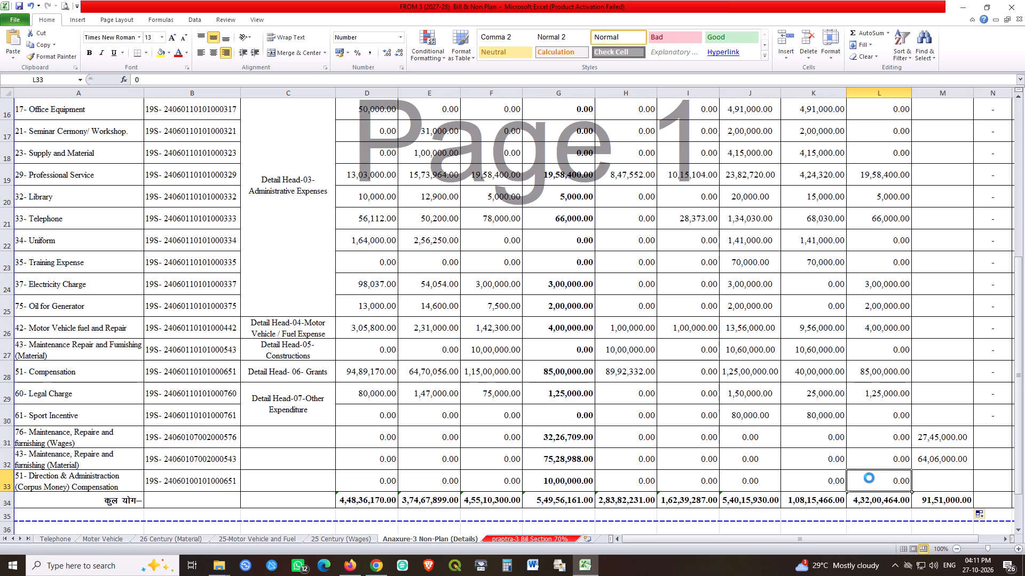
pyautogui.hotkey('ctrl', 's')
pyautogui.hotkey('ctrl', 's')
pyautogui.hotkey('ctrl', 's')
pyautogui.hotkey('ctrl', 's')
pyautogui.hotkey('ctrl', 's')
pyautogui.hotkey('ctrl', 's')
pyautogui.hotkey('ctrl', 's')
pyautogui.hotkey('ctrl', 's')
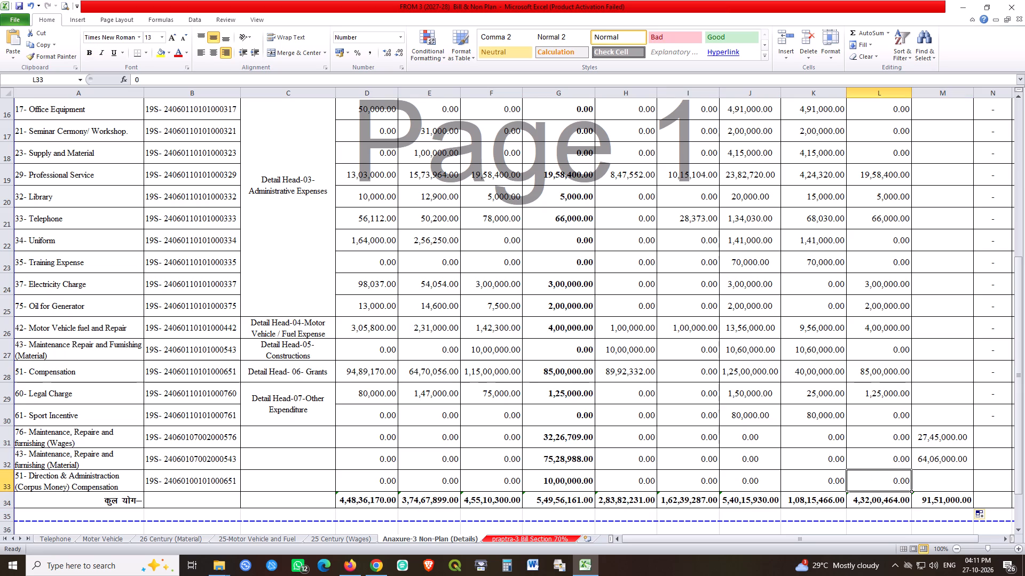
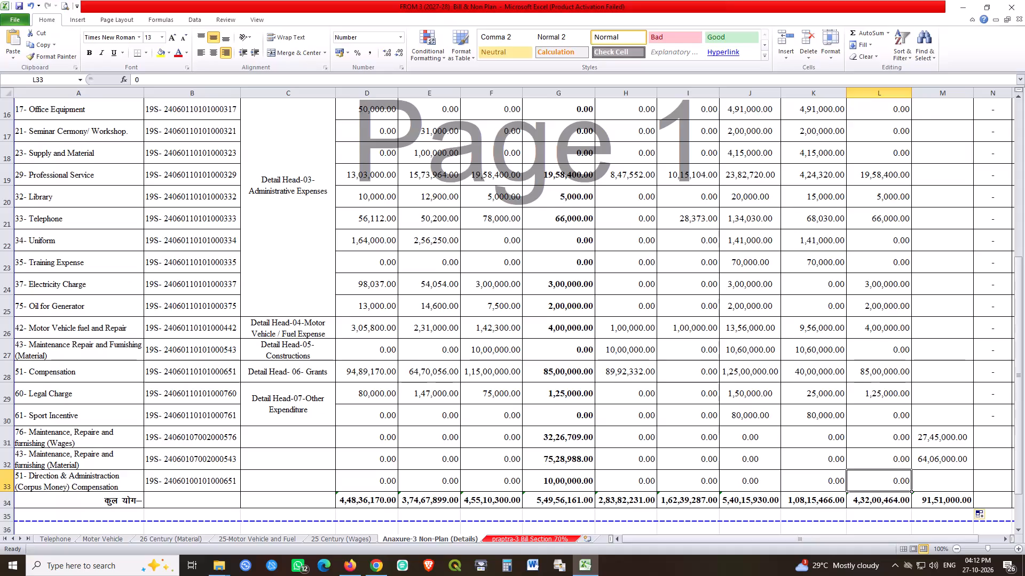
# Save the workbook again with the current Annexure-3 Non-Plan entries and totals.
pyautogui.hotkey('ctrl', 's')
pyautogui.hotkey('ctrl', 's')
pyautogui.hotkey('ctrl', 's')
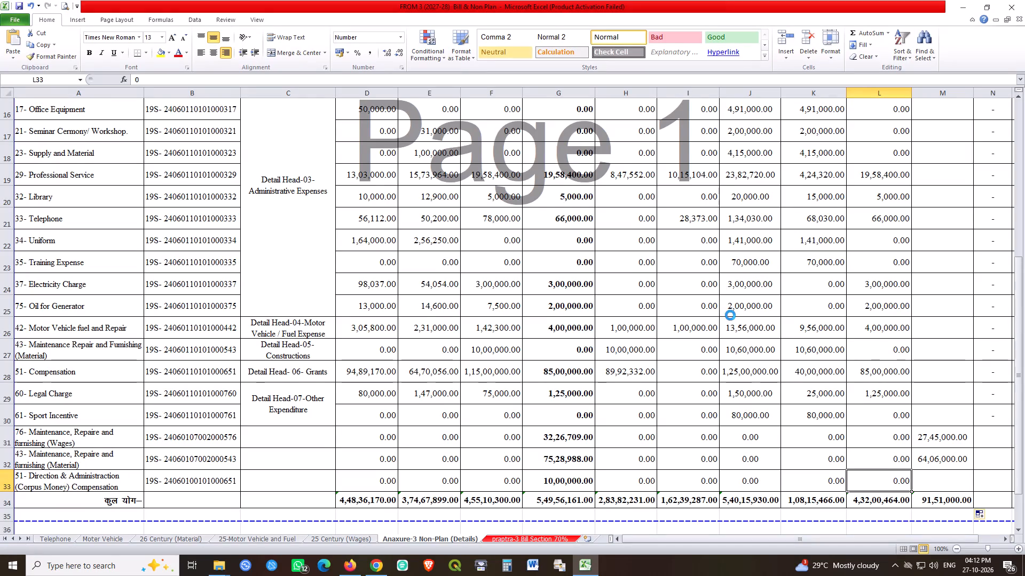
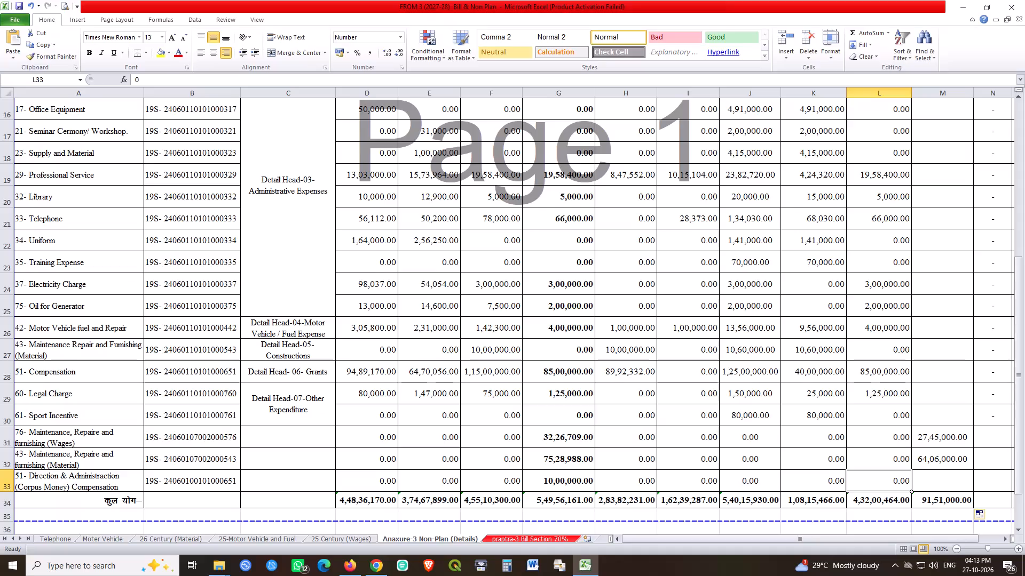
# Enter 0 as the 2027-28 proposed amount (column 13) for the Corpus Money Compensation row.
pyautogui.moveTo(677, 537); pyautogui.dragTo(786, 538)
pyautogui.click(813, 449)
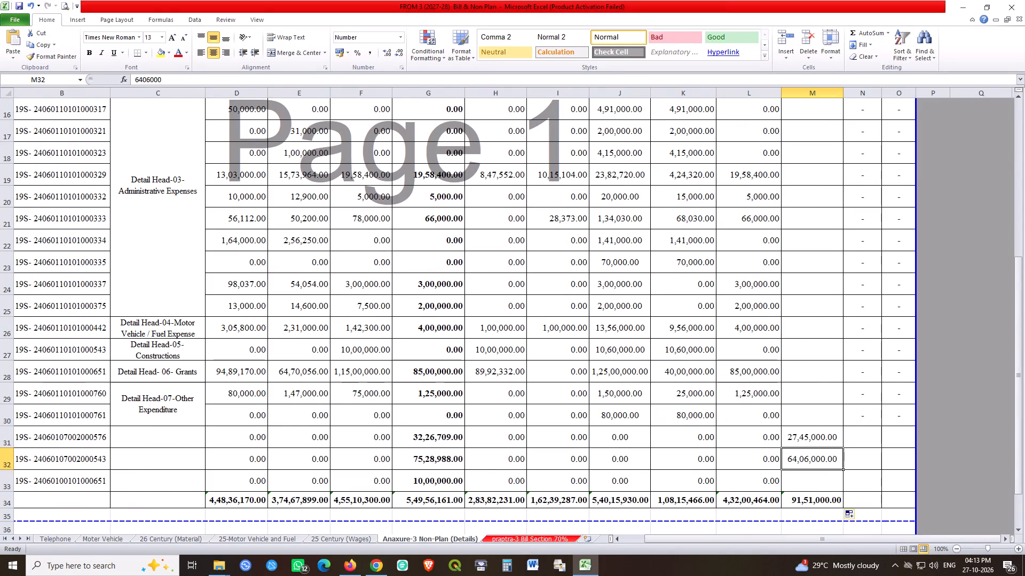
pyautogui.scroll(5, 817, 442)
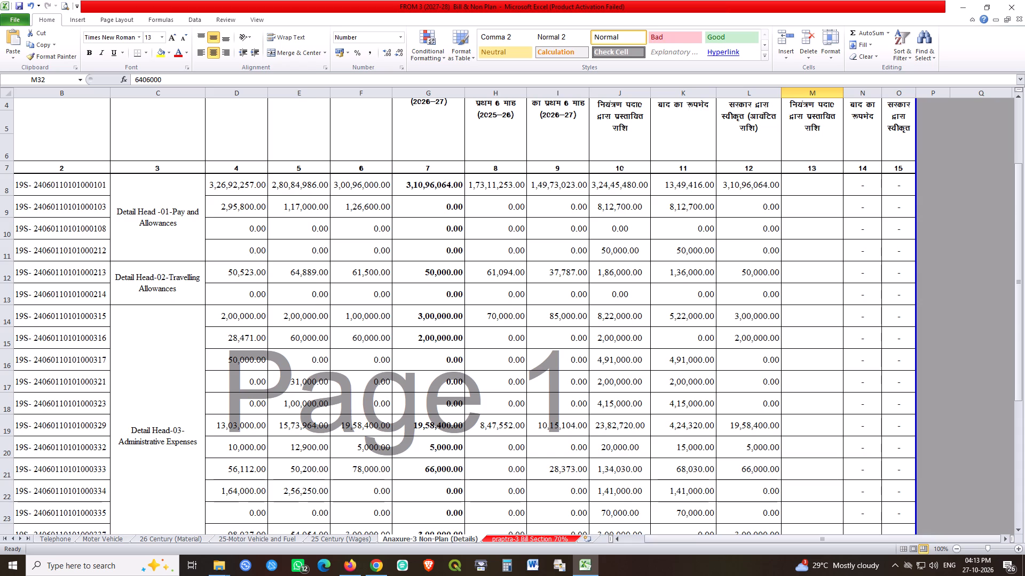
pyautogui.scroll(-4, 829, 392)
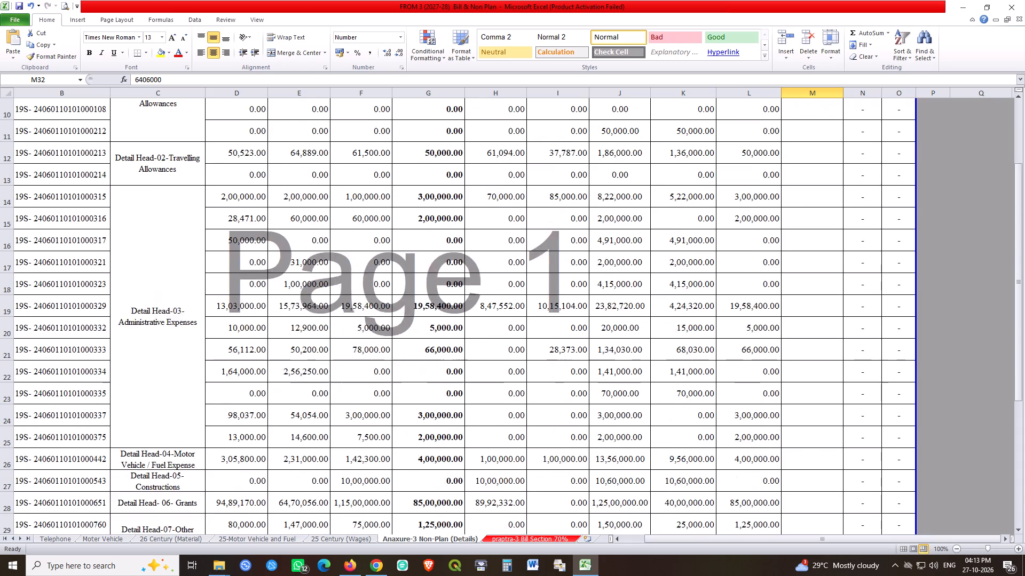
pyautogui.scroll(-2, 829, 392)
pyautogui.click(811, 415)
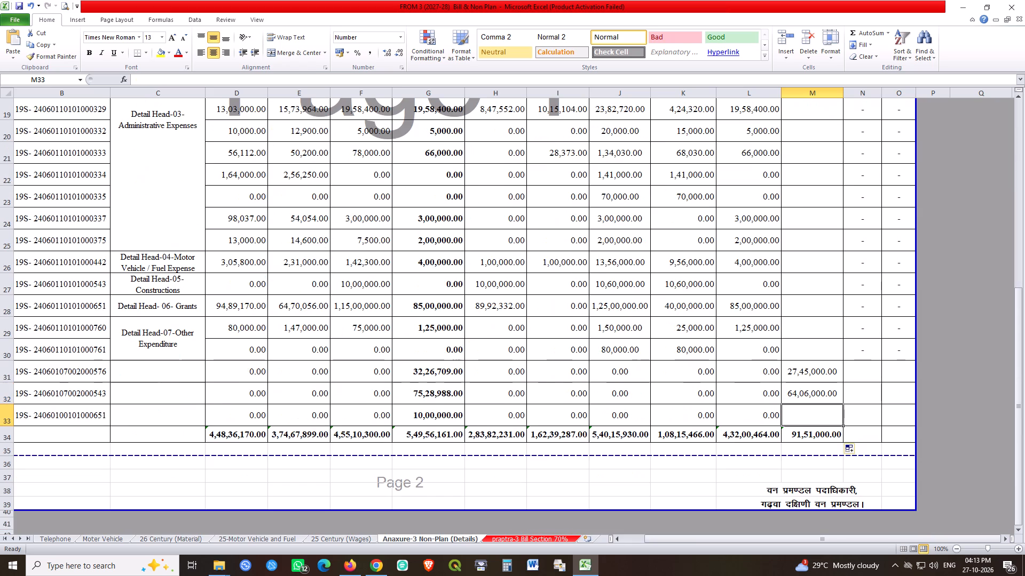
pyautogui.press('0')
pyautogui.press('Return')
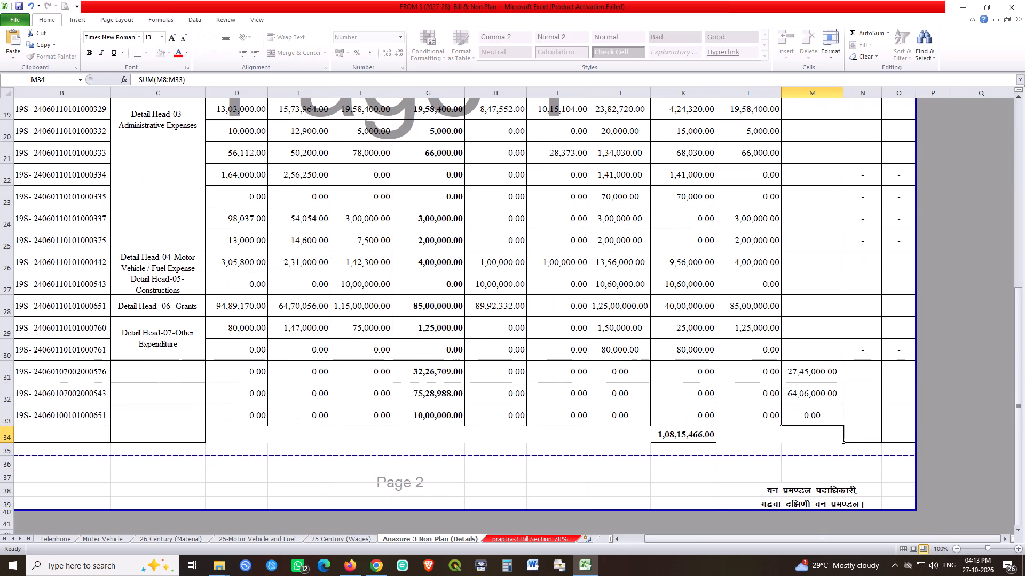
# Check the SUM ranges in the total row for columns 13, 12, 11 and 10.
pyautogui.doubleClick(807, 434)
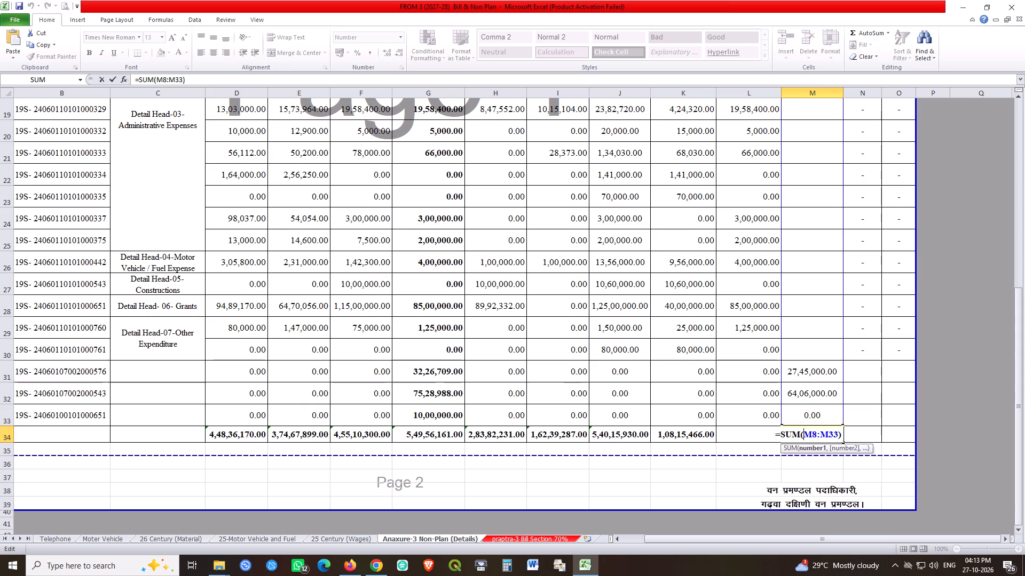
pyautogui.press('Return')
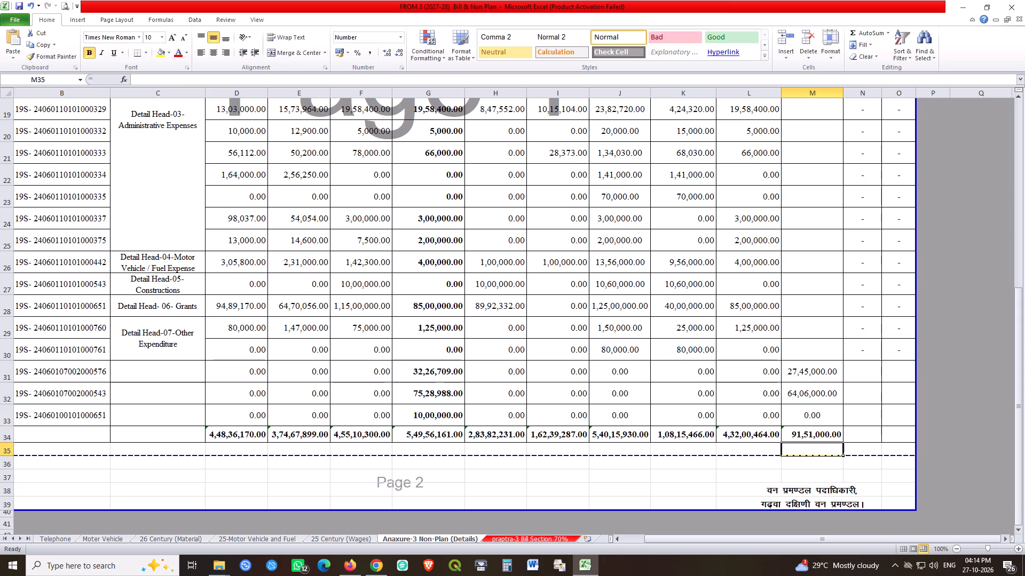
pyautogui.doubleClick(768, 436)
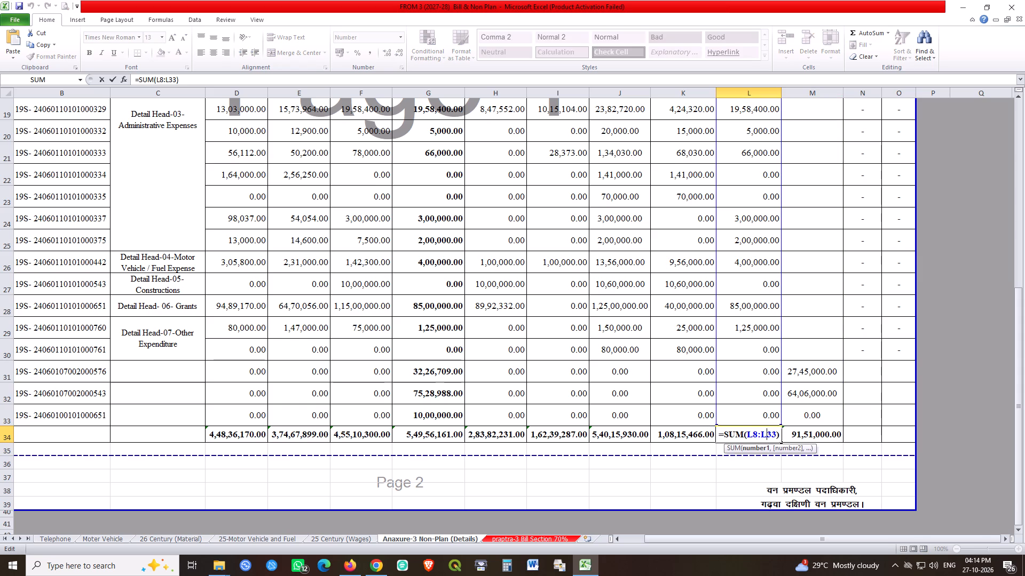
pyautogui.press('Return')
pyautogui.doubleClick(693, 436)
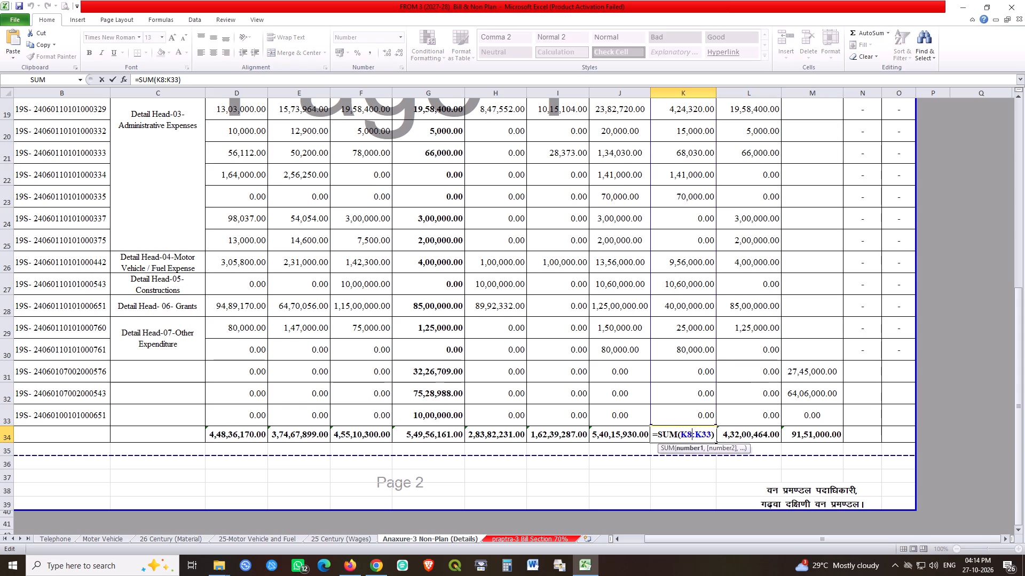
pyautogui.press('Return')
pyautogui.doubleClick(620, 428)
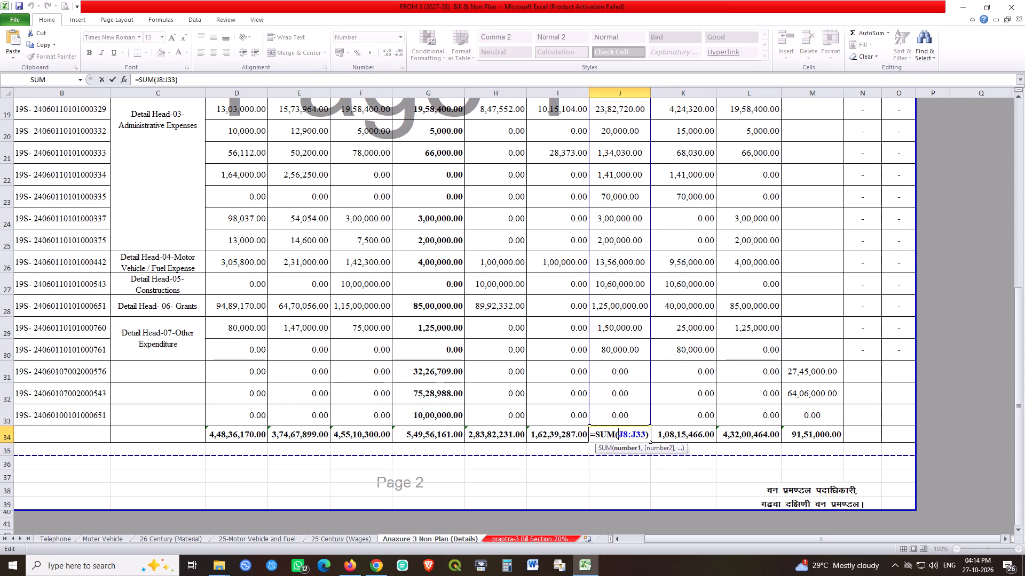
pyautogui.press('Return')
pyautogui.click(834, 433)
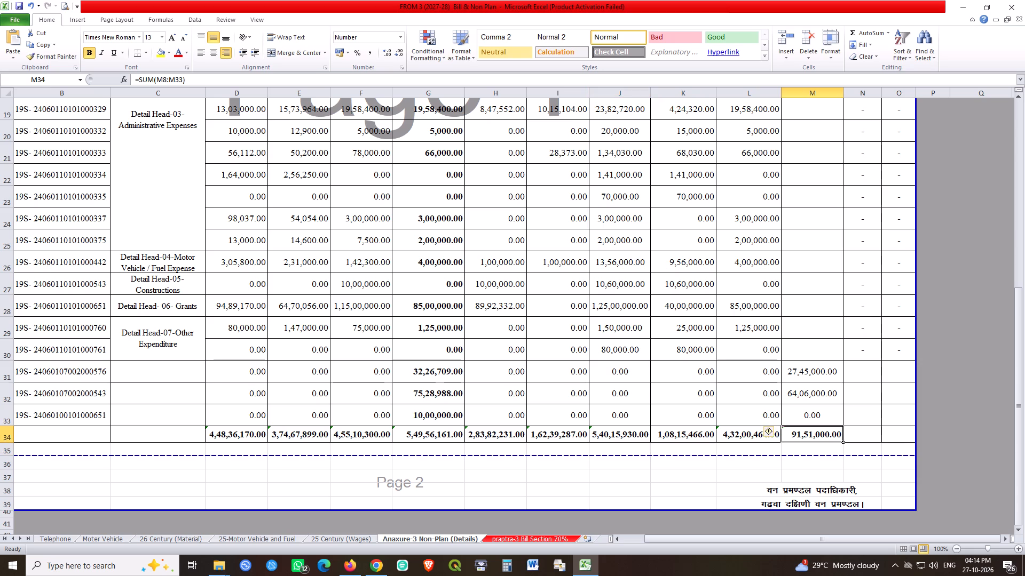
# Enter 29952960 as the 2027-28 proposed amount (column 13) for the 01- Salary row.
pyautogui.scroll(8, 885, 294)
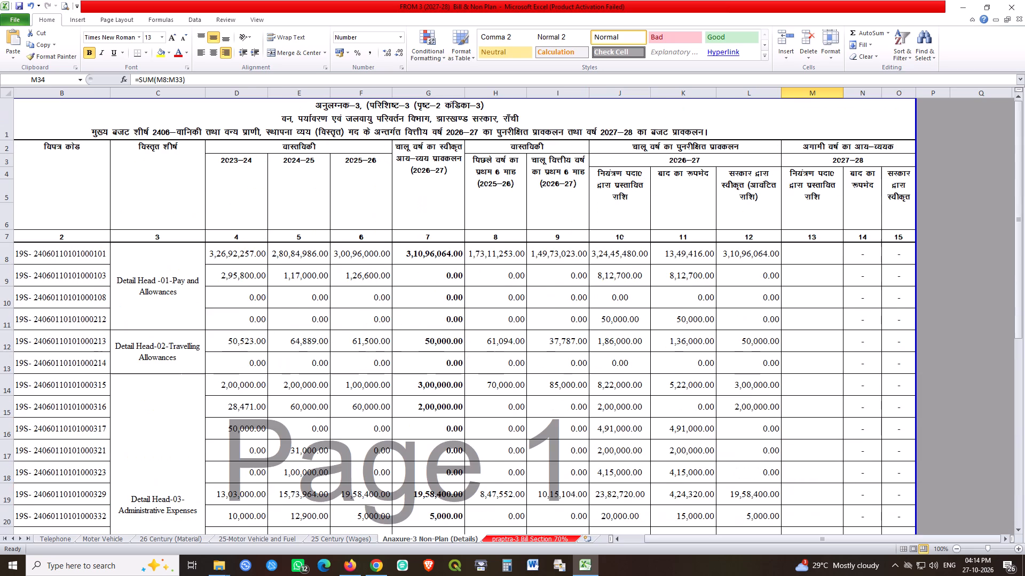
pyautogui.click(810, 251)
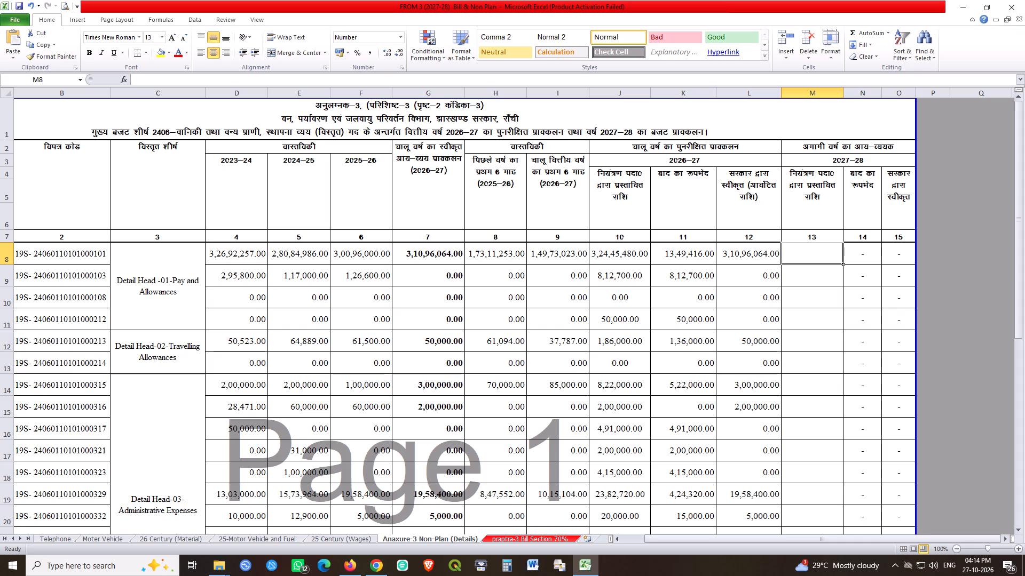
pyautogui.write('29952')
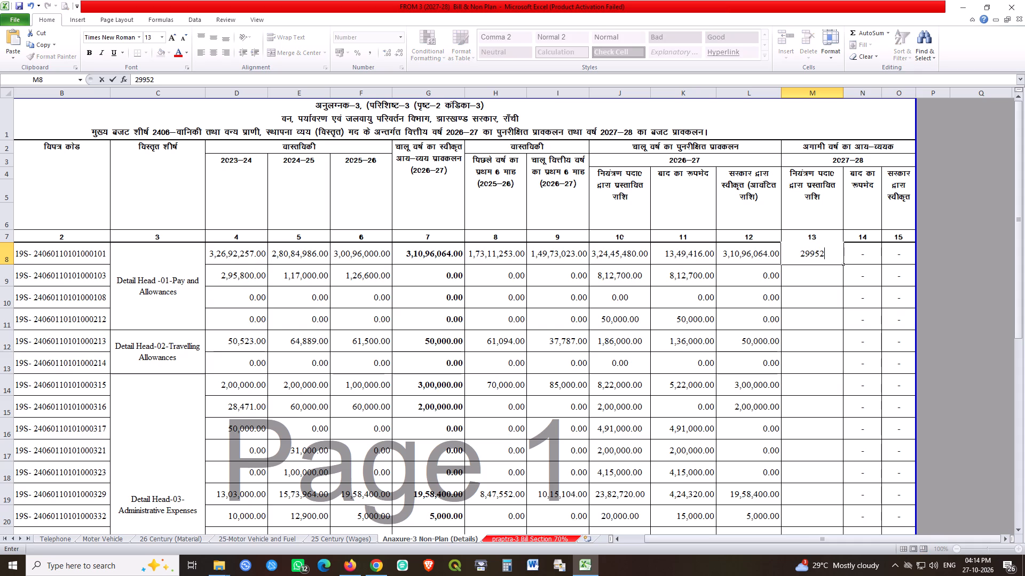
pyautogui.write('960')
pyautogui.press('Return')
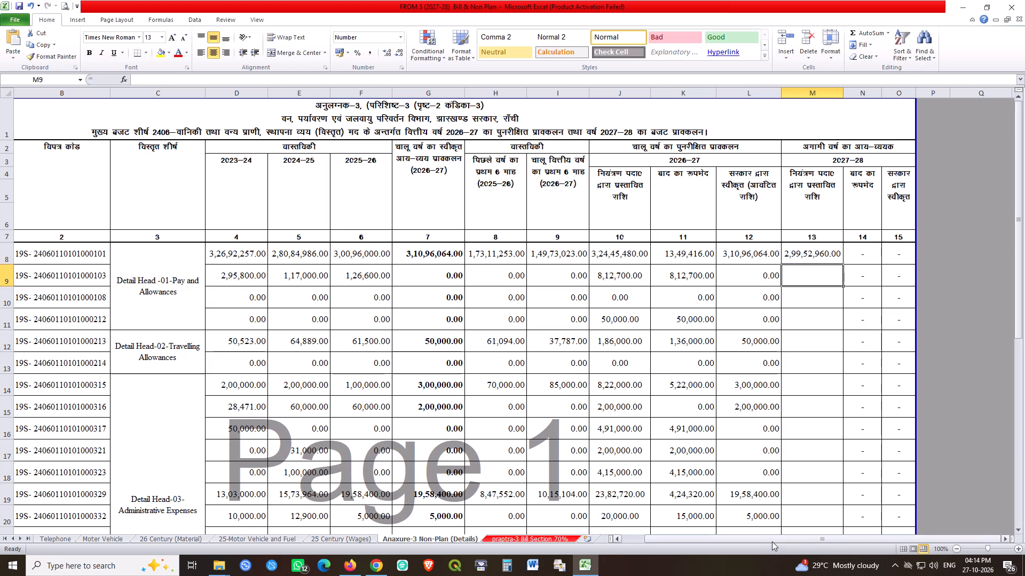
# Fill column 13 with 878000 for Wages and 50000 for Leave Travel Concession, leaving Contractual Allowance blank.
pyautogui.moveTo(776, 540); pyautogui.dragTo(728, 539)
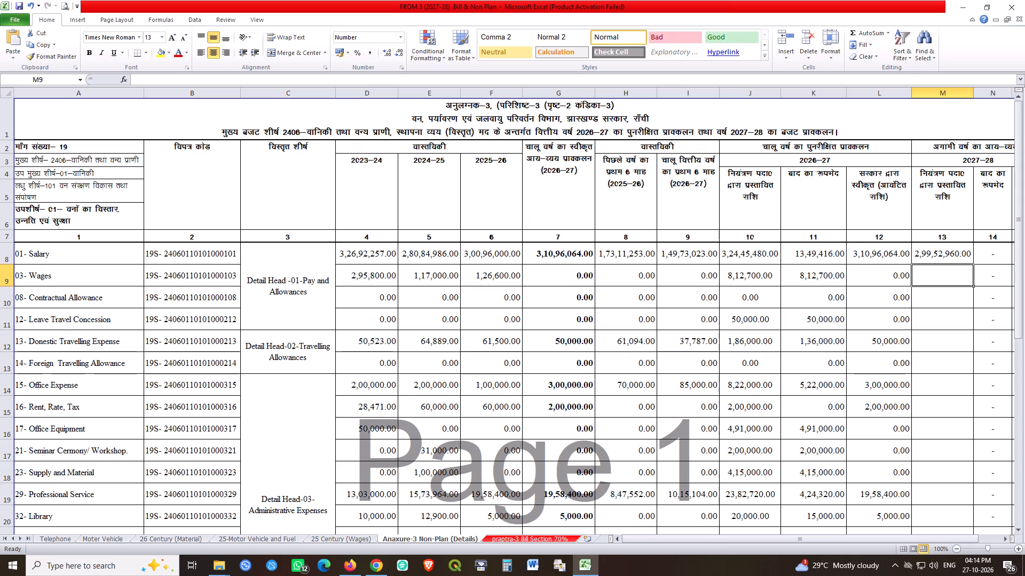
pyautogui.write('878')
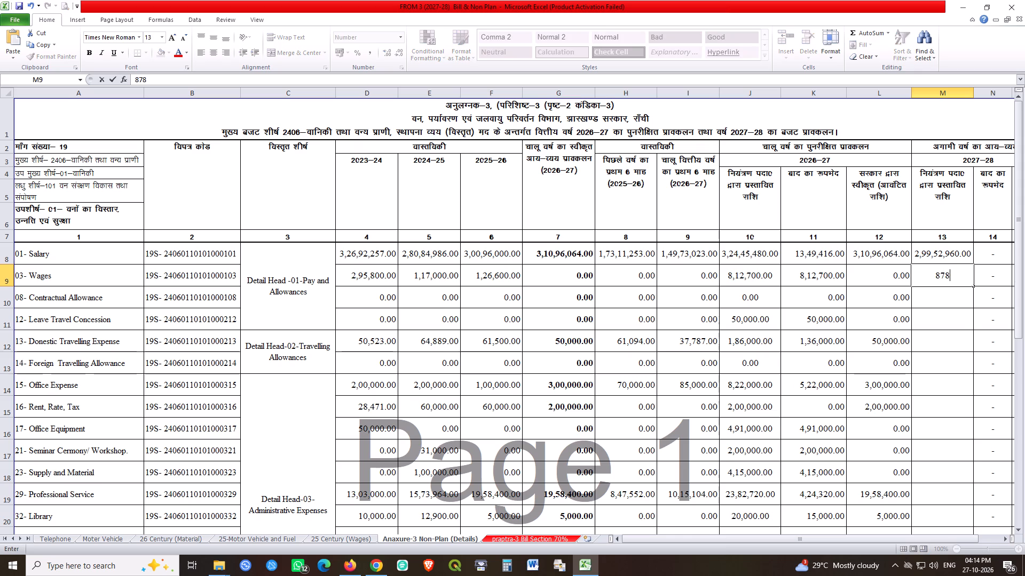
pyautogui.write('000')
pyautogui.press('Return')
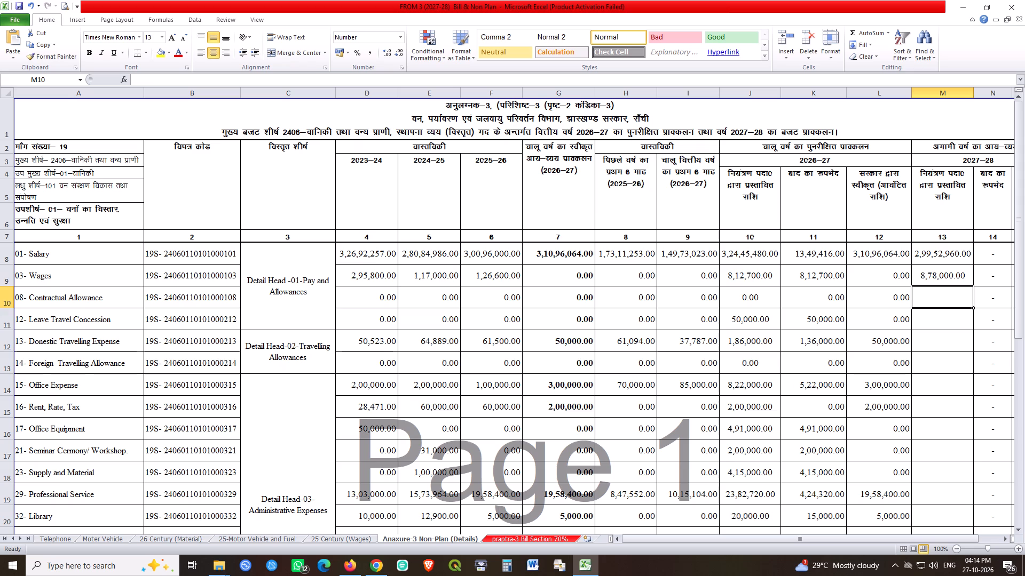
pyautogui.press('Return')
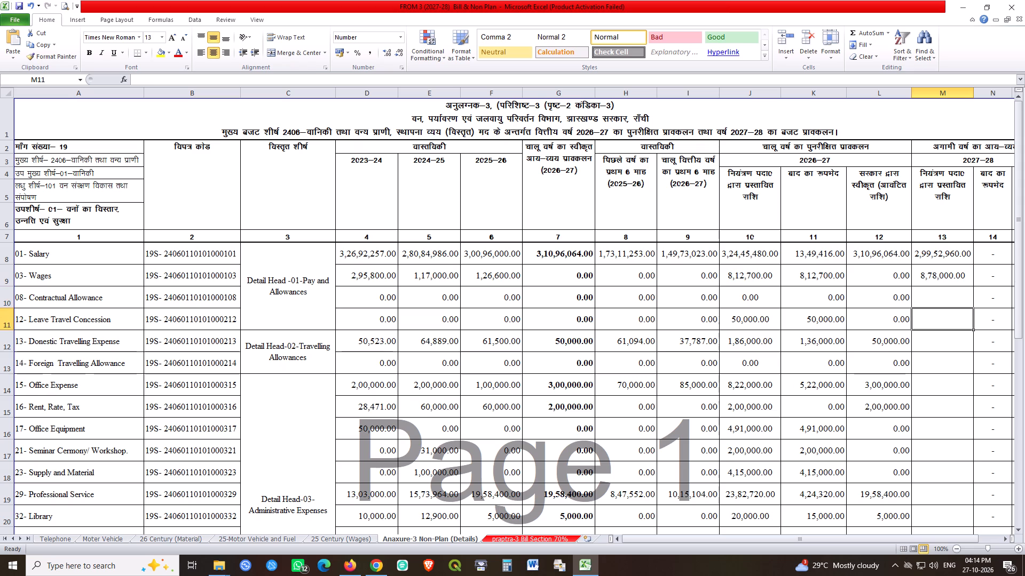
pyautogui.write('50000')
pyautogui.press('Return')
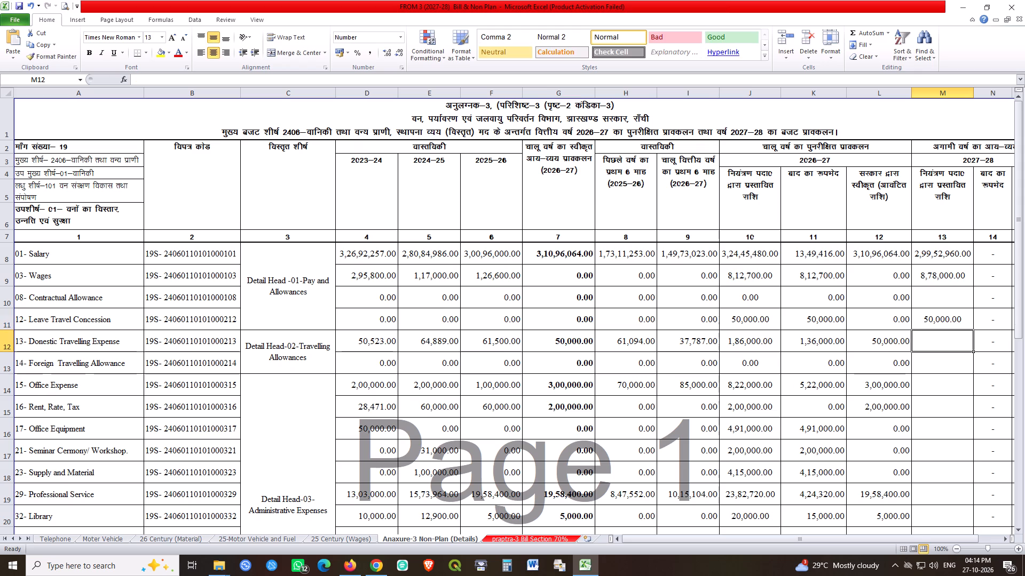